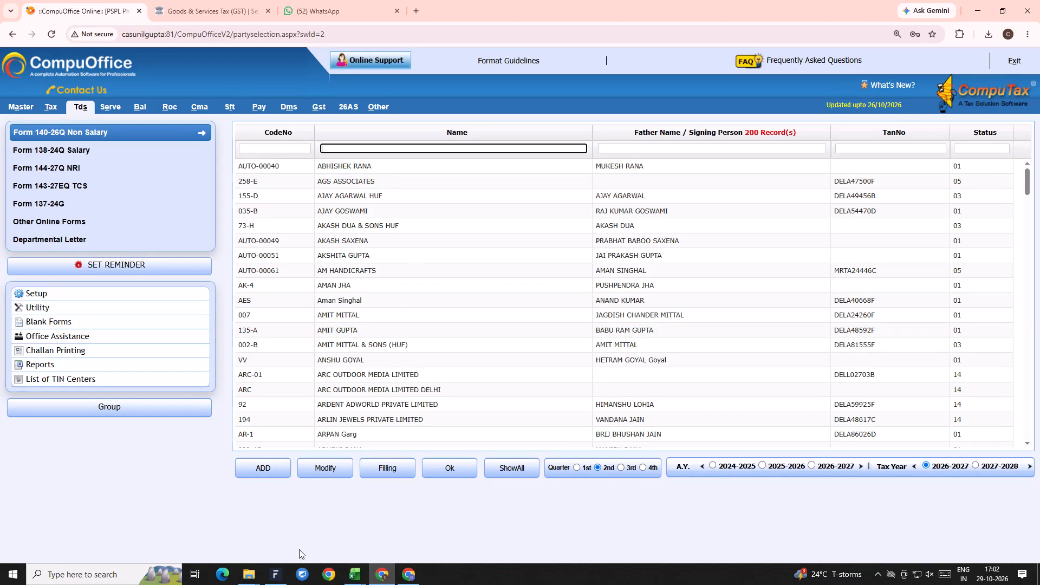
Switch to the TAX AUDIT 22 workbook in Excel and fill the Build Axis row, Client Name through GST, with the recent pink colour.
{"action": "left_click", "coordinate": [279, 581]}
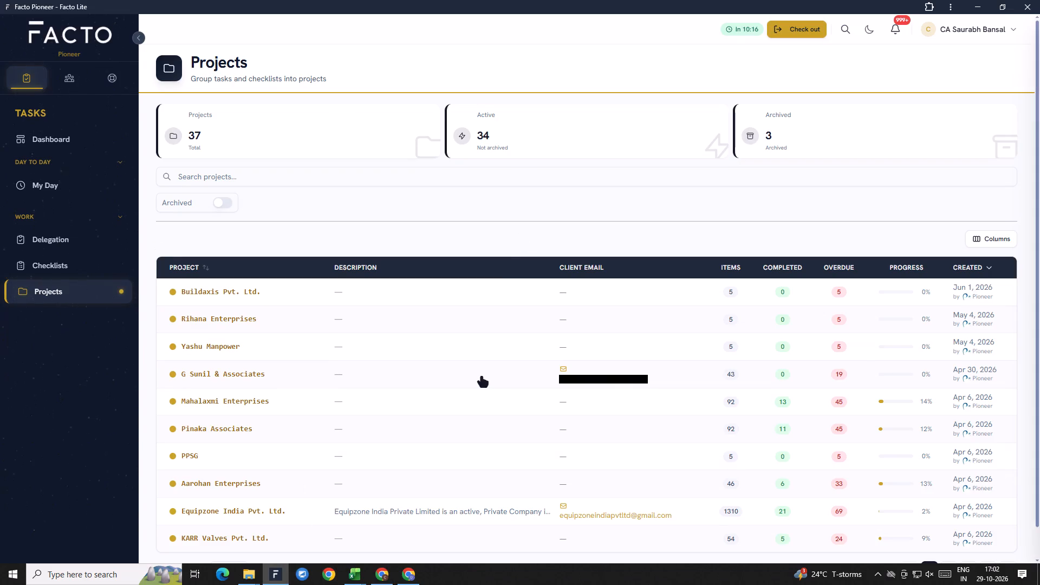
{"action": "key", "text": "alt+Tab"}
{"action": "key", "text": "Down"}
{"action": "key", "text": "alt+Tab"}
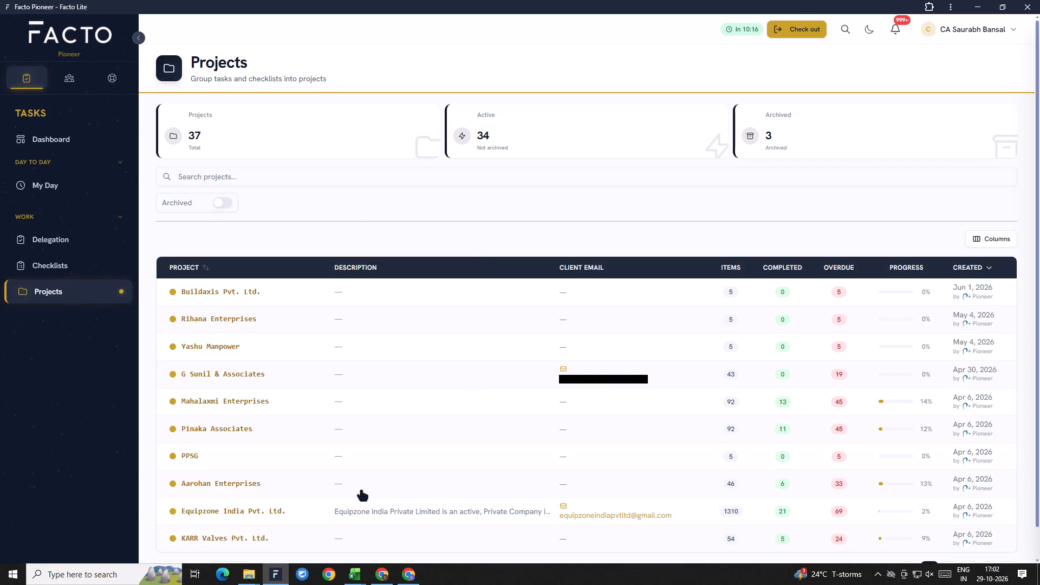
{"action": "left_click", "coordinate": [357, 583]}
{"action": "left_click", "coordinate": [204, 531]}
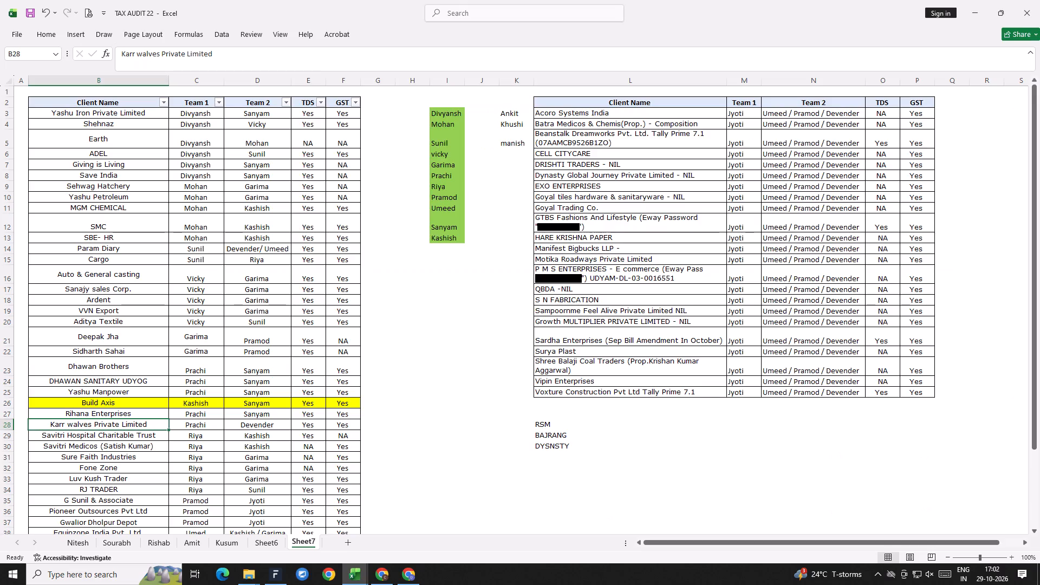
{"action": "left_click", "coordinate": [321, 409]}
{"action": "key", "text": "Up"}
{"action": "key", "text": "Right"}
{"action": "key", "text": "shift+Left"}
{"action": "key", "text": "shift+Left"}
{"action": "key", "text": "shift+Left"}
{"action": "key", "text": "shift+Left"}
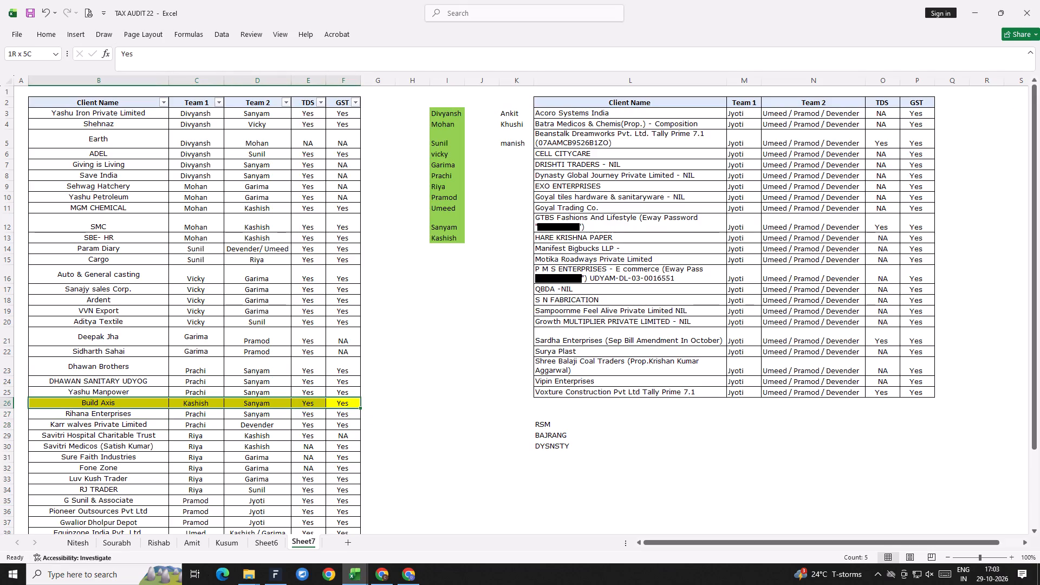
{"action": "key", "text": "alt+h"}
{"action": "key", "text": "alt+h"}
{"action": "key", "text": "Down"}
{"action": "key", "text": "Down"}
{"action": "key", "text": "Down"}
{"action": "key", "text": "Down"}
{"action": "key", "text": "Down"}
{"action": "key", "text": "Down"}
{"action": "key", "text": "Down"}
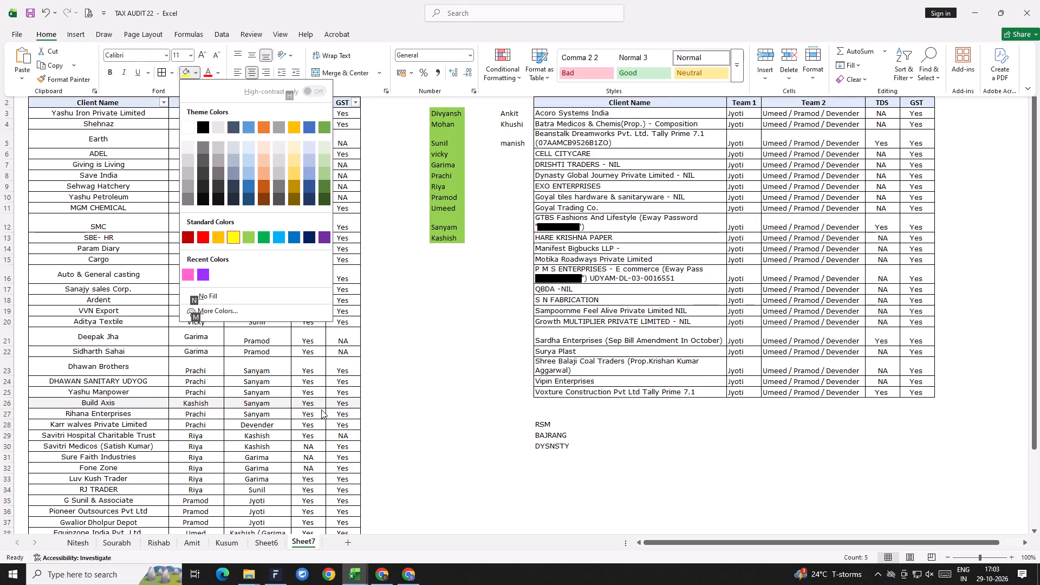
{"action": "key", "text": "Return"}
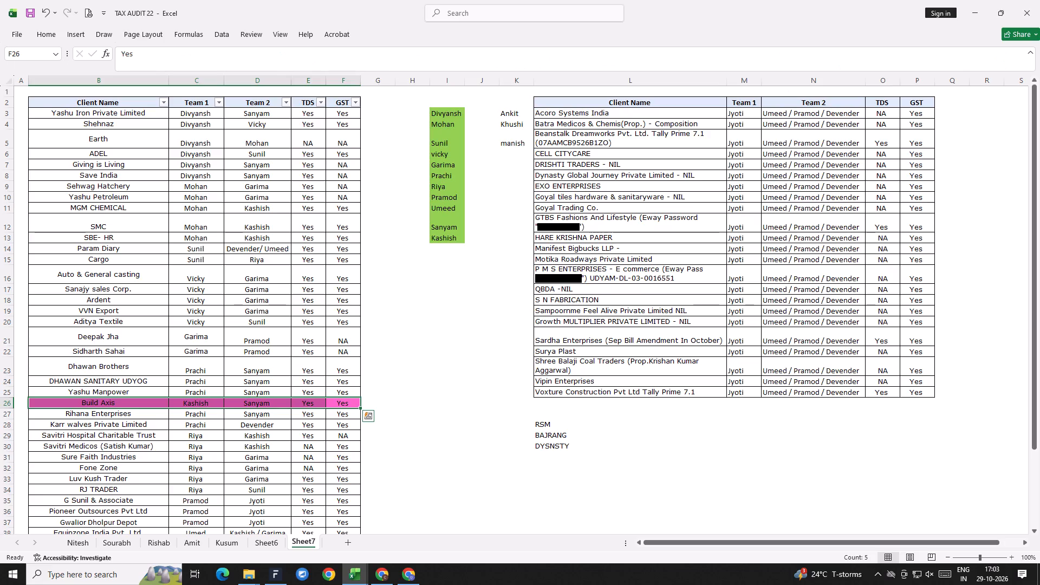
Apply the same pink fill to the Rihana Enterprises row from Client Name through GST.
{"action": "key", "text": "Up"}
{"action": "key", "text": "alt+Tab"}
{"action": "key", "text": "alt+Tab"}
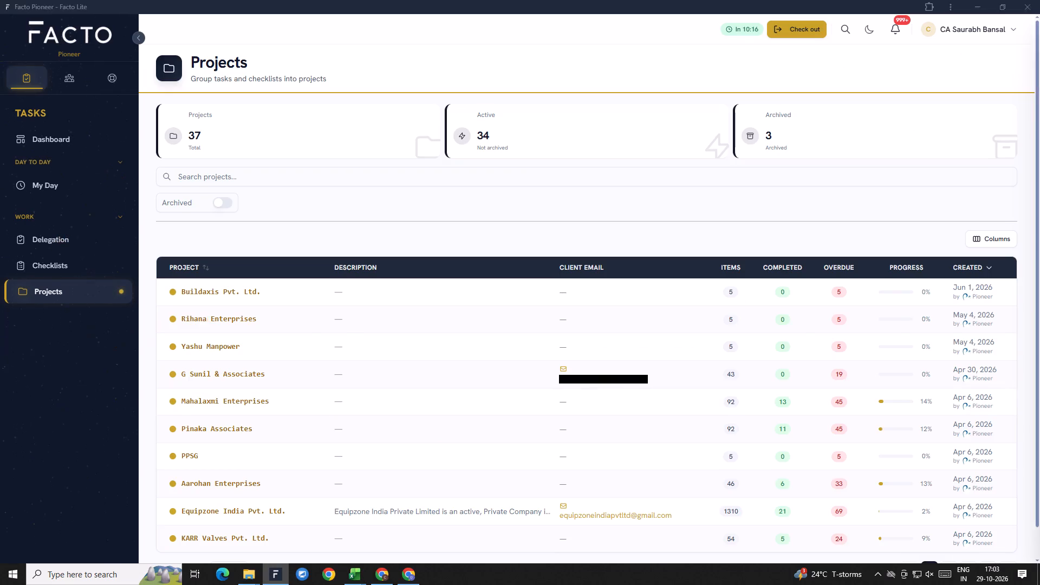
{"action": "key", "text": "Down"}
{"action": "key", "text": "Down"}
{"action": "key", "text": "Left"}
{"action": "key", "text": "Left"}
{"action": "key", "text": "Left"}
{"action": "key", "text": "Left"}
{"action": "key", "text": "Left"}
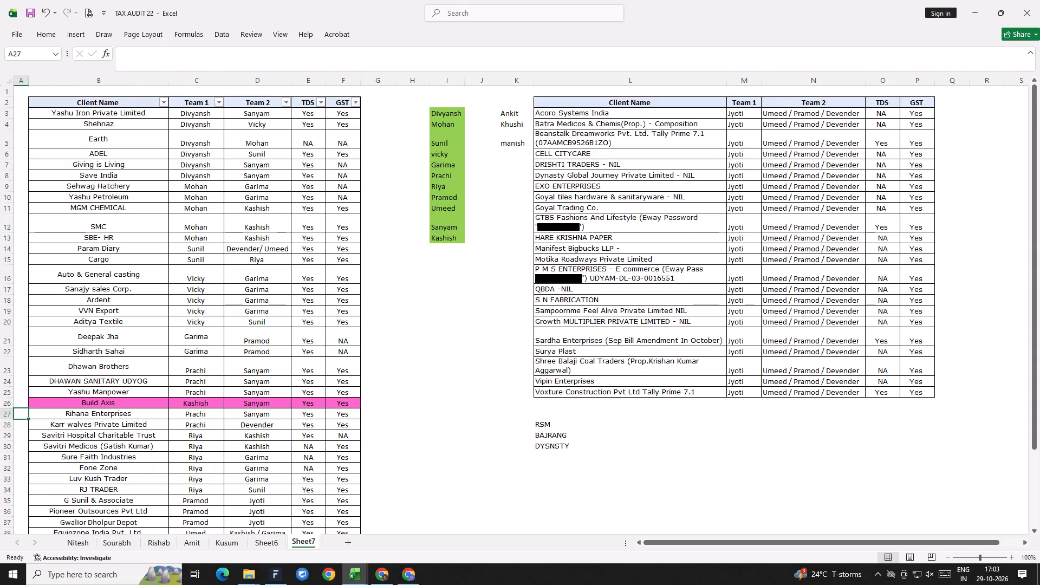
{"action": "key", "text": "Right"}
{"action": "key", "text": "shift+Right"}
{"action": "key", "text": "shift+Right"}
{"action": "key", "text": "shift+Right"}
{"action": "key", "text": "shift+Right"}
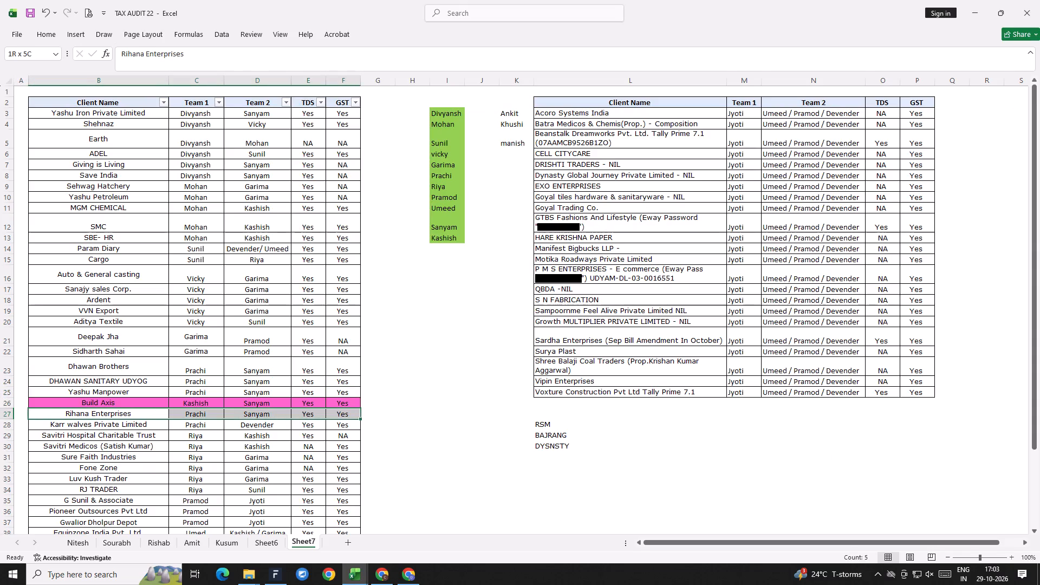
{"action": "key", "text": "F4"}
Switch to Facto, open the Rihana Enterprises project and set Tax Audits (Annually 30th Sep) to NA.
{"action": "key", "text": "alt+Tab"}
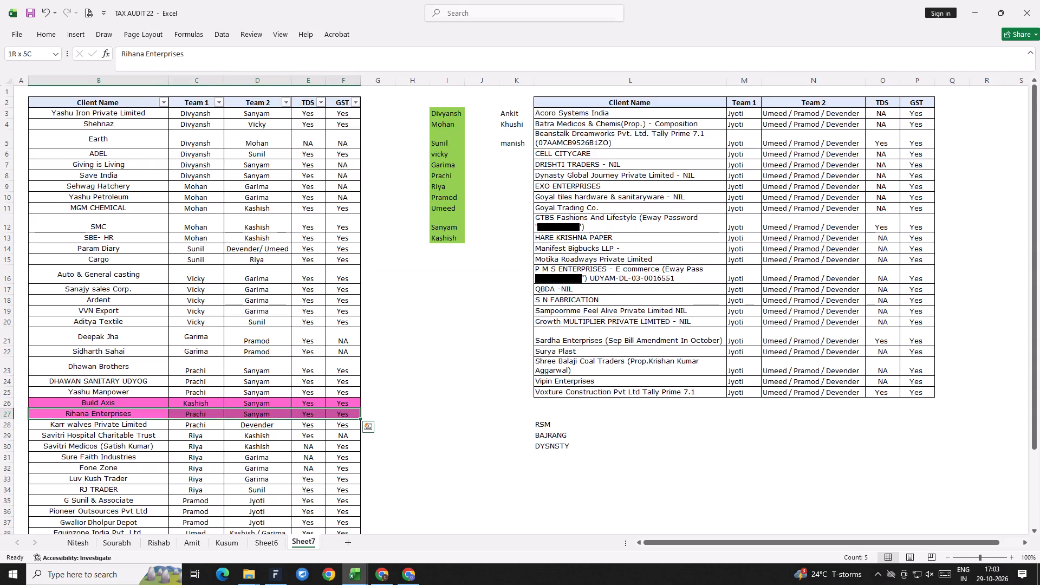
{"action": "left_click", "coordinate": [236, 323]}
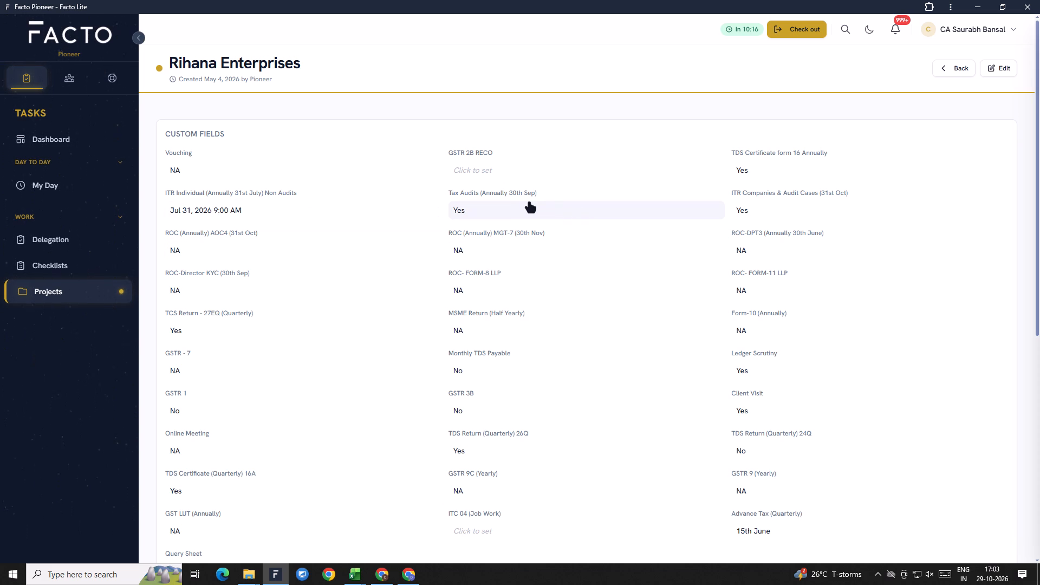
{"action": "left_click", "coordinate": [467, 213]}
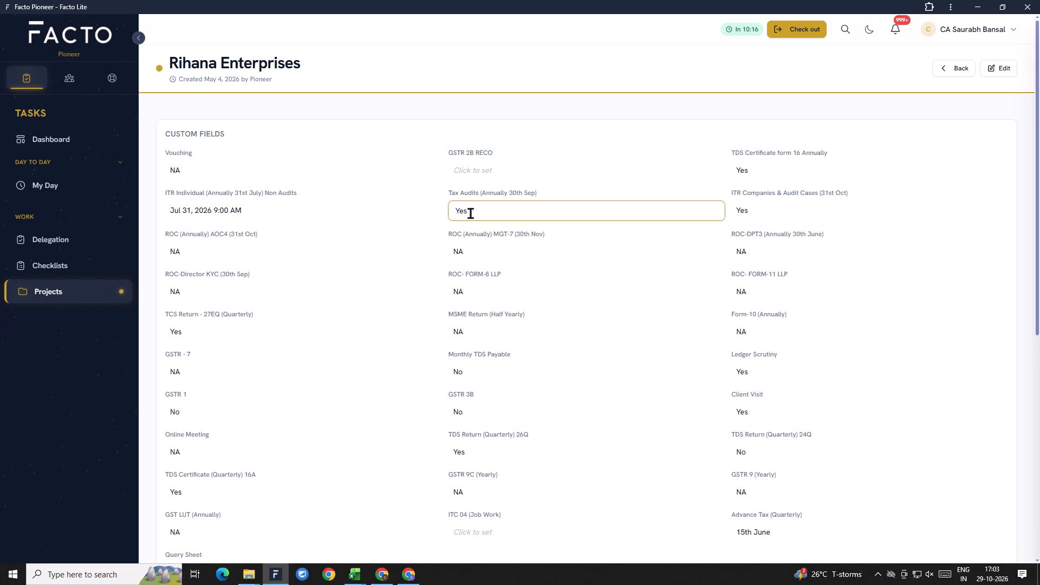
{"action": "key", "text": "BackSpace"}
{"action": "key", "text": "BackSpace"}
{"action": "key", "text": "BackSpace"}
{"action": "key", "text": "BackSpace"}
{"action": "type", "text": "NA"}
Set ITR Companies & Audit Cases (31st Oct) to NA for Rihana Enterprises.
{"action": "left_click", "coordinate": [760, 213]}
{"action": "key", "text": "Insert"}
{"action": "key", "text": "BackSpace"}
{"action": "key", "text": "BackSpace"}
{"action": "key", "text": "BackSpace"}
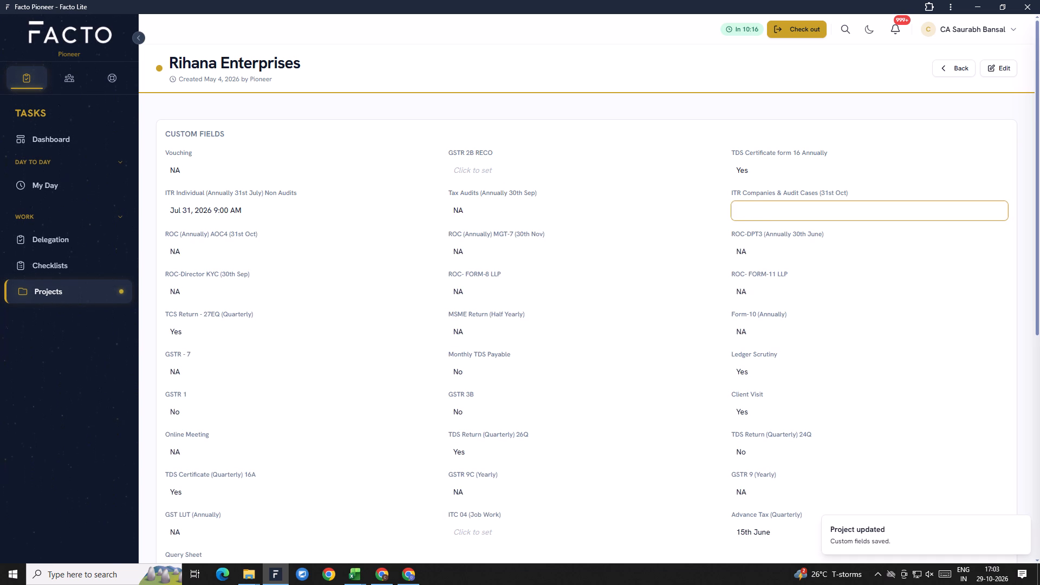
{"action": "type", "text": "NA"}
{"action": "left_click", "coordinate": [626, 277]}
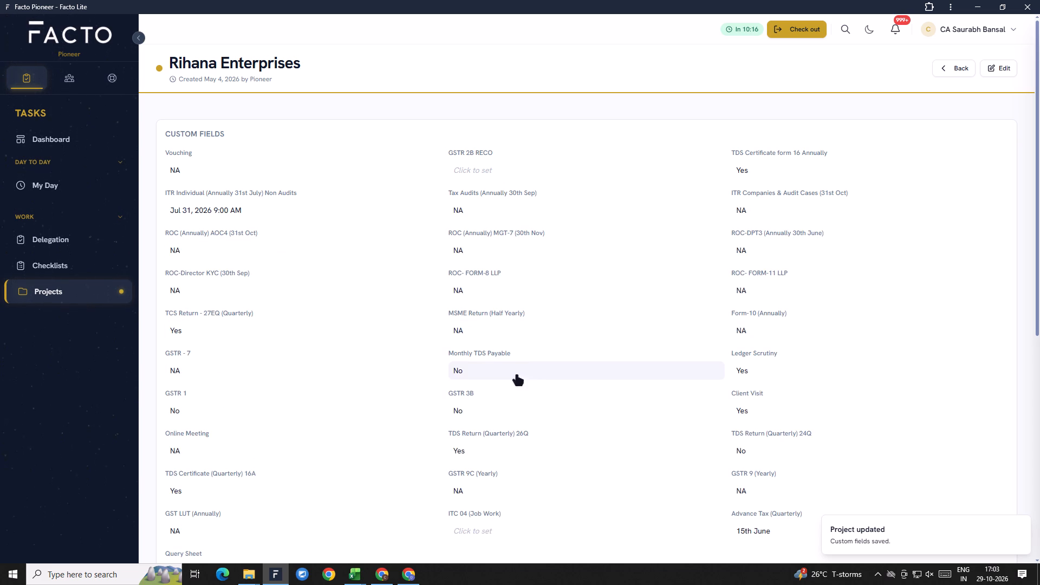
Set GSTR 9 (Yearly) to Yes in the Rihana Enterprises custom fields.
{"action": "scroll", "coordinate": [559, 408], "scroll_direction": "down", "scroll_amount": 1}
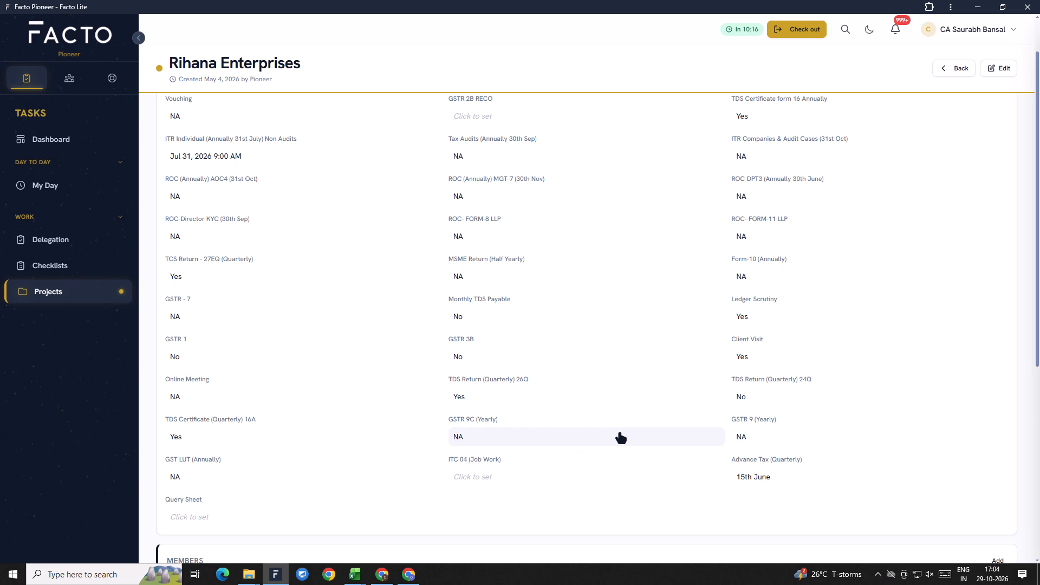
{"action": "left_click", "coordinate": [751, 445]}
{"action": "key", "text": "BackSpace"}
{"action": "key", "text": "BackSpace"}
{"action": "key", "text": "BackSpace"}
{"action": "type", "text": "YES"}
{"action": "key", "text": "BackSpace"}
{"action": "type", "text": "es"}
{"action": "left_click", "coordinate": [615, 463]}
Check the Rihana Enterprises team in the Excel workbook, and back in Facto deselect Divyansh and Mohan from the project members.
{"action": "scroll", "coordinate": [311, 440], "scroll_direction": "down", "scroll_amount": 3}
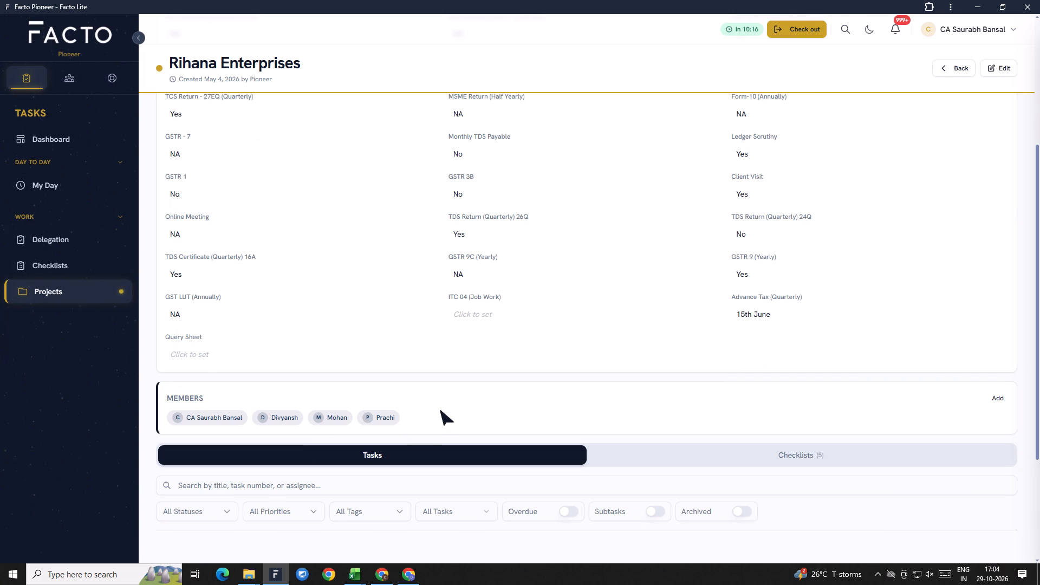
{"action": "key", "text": "alt+Tab"}
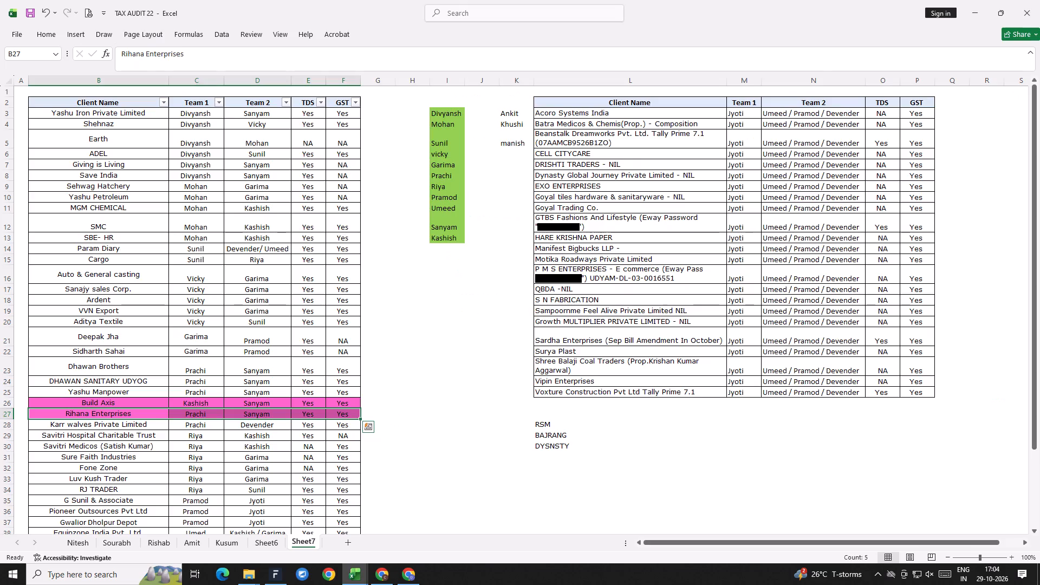
{"action": "key", "text": "Down"}
{"action": "key", "text": "Down"}
{"action": "key", "text": "Up"}
{"action": "key", "text": "Right"}
{"action": "key", "text": "Up"}
{"action": "key", "text": "Right"}
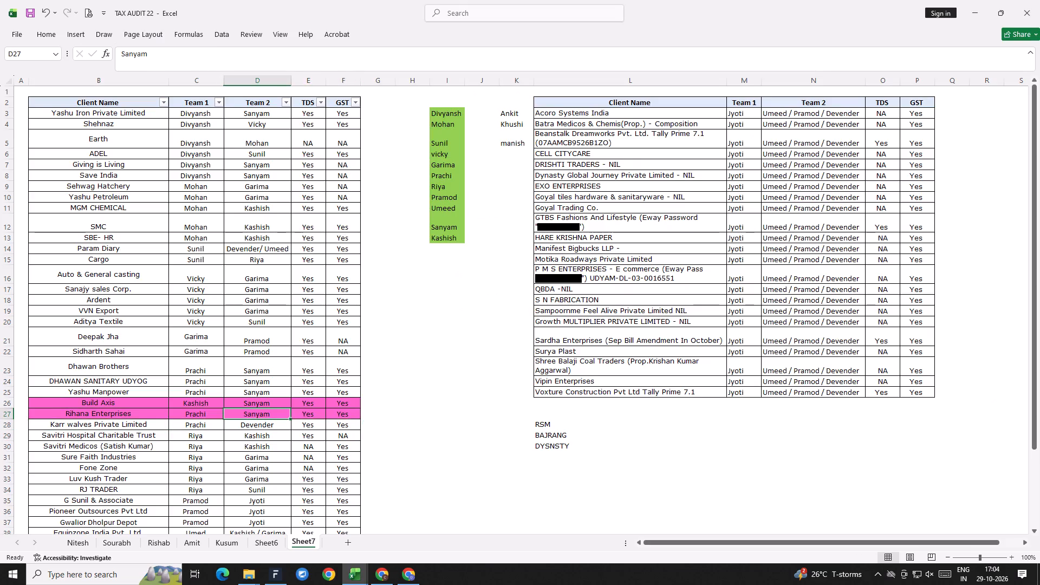
{"action": "key", "text": "alt+Tab"}
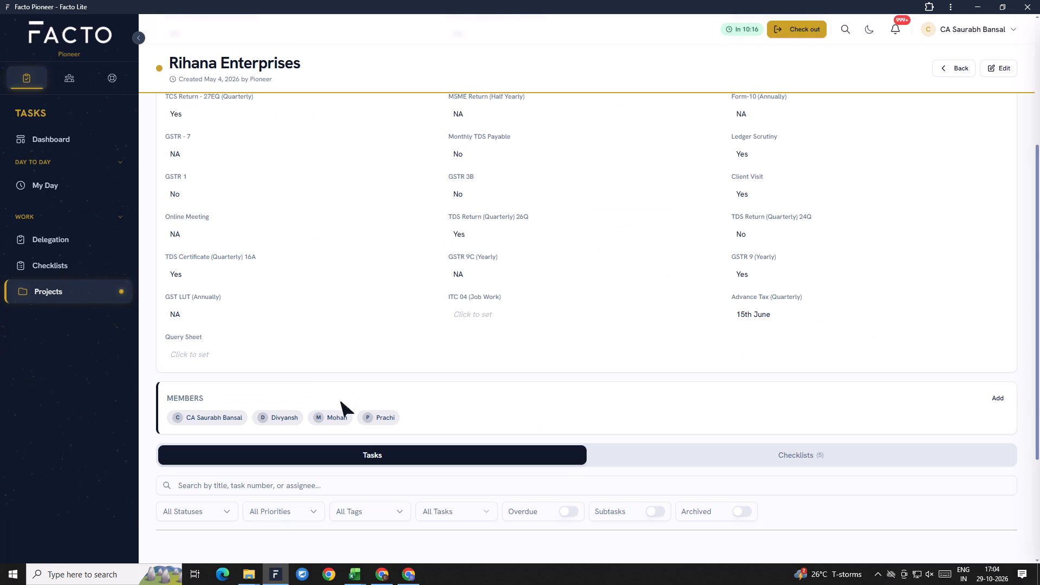
{"action": "left_click", "coordinate": [999, 400]}
{"action": "left_click", "coordinate": [346, 421]}
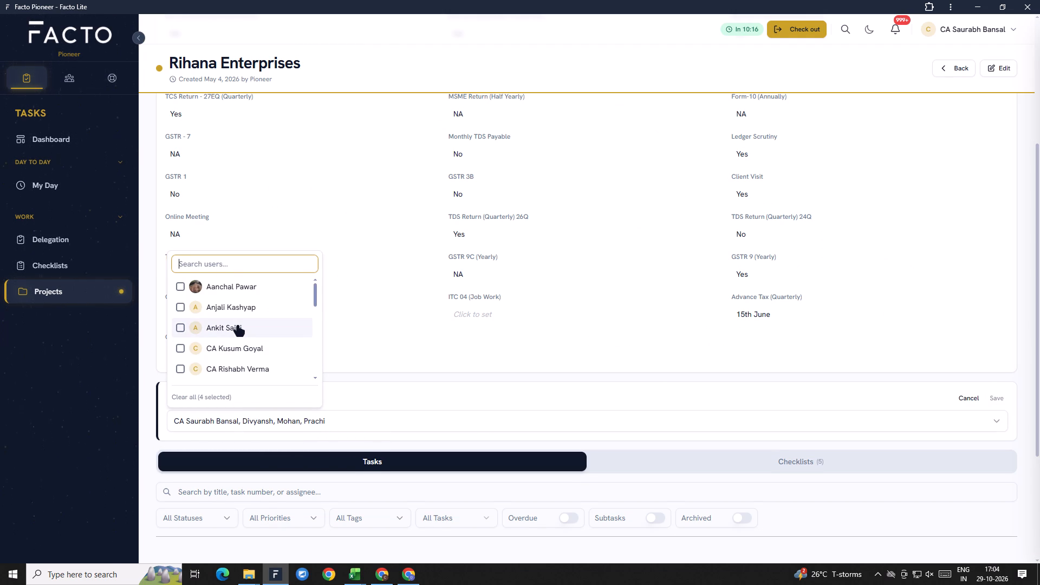
{"action": "scroll", "coordinate": [207, 334], "scroll_direction": "down", "scroll_amount": 3}
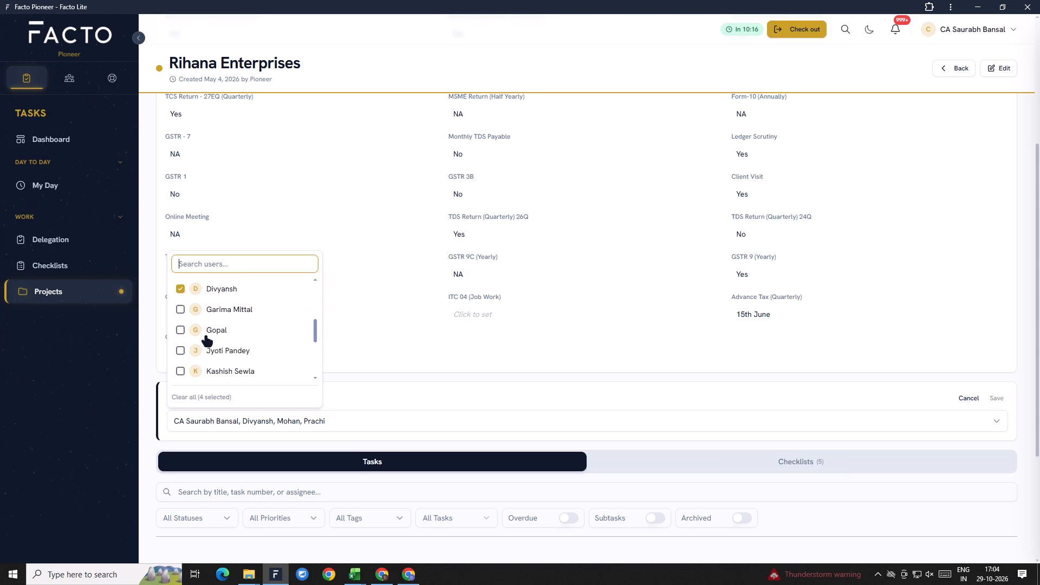
{"action": "left_click", "coordinate": [209, 293]}
{"action": "scroll", "coordinate": [231, 348], "scroll_direction": "down", "scroll_amount": 2}
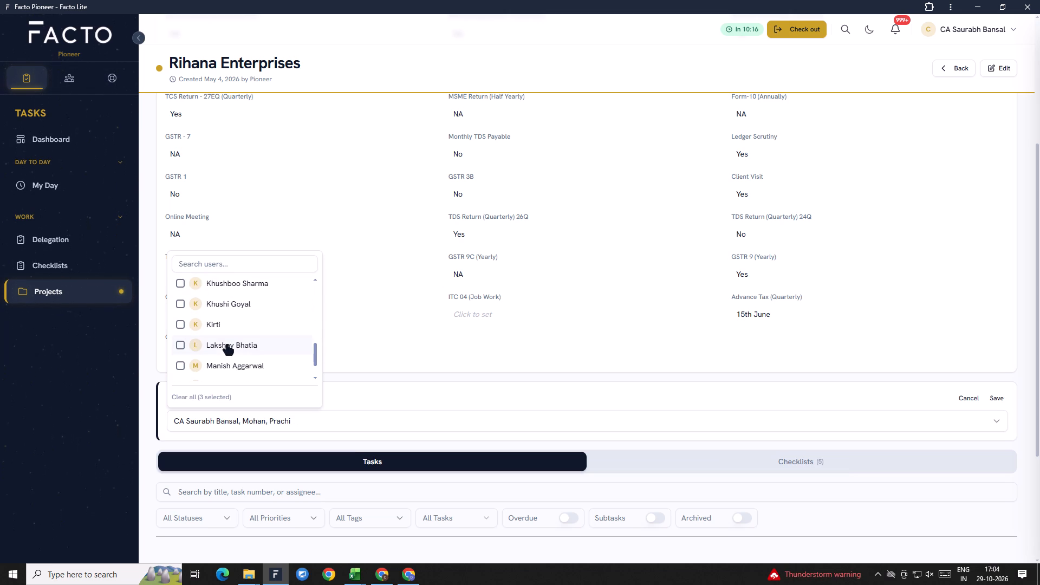
{"action": "scroll", "coordinate": [225, 344], "scroll_direction": "down", "scroll_amount": 3}
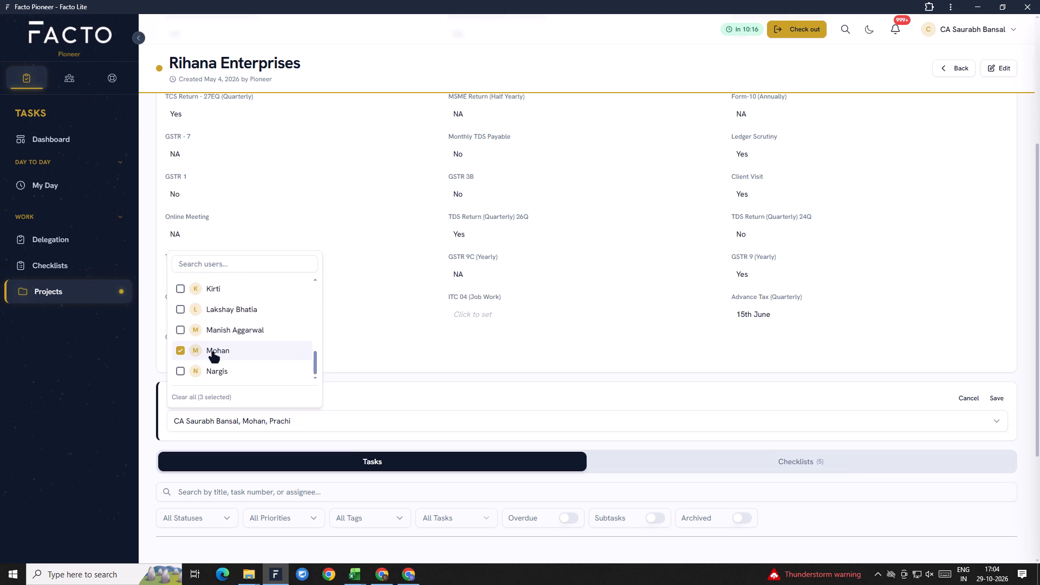
{"action": "left_click", "coordinate": [213, 353]}
{"action": "left_click", "coordinate": [285, 425]}
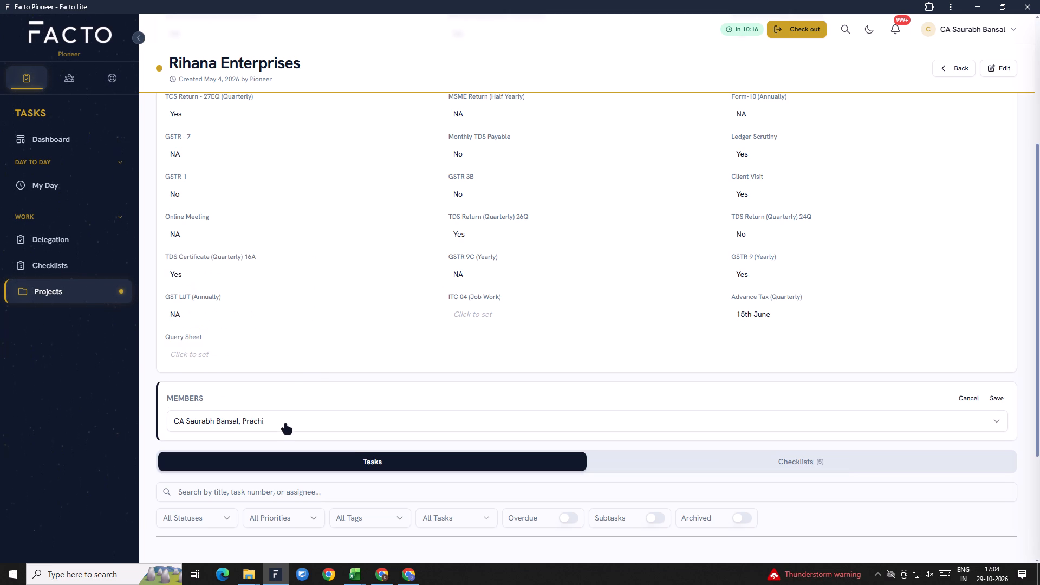
Add Sanyam to the Rihana Enterprises members and save the member list.
{"action": "left_click", "coordinate": [481, 425]}
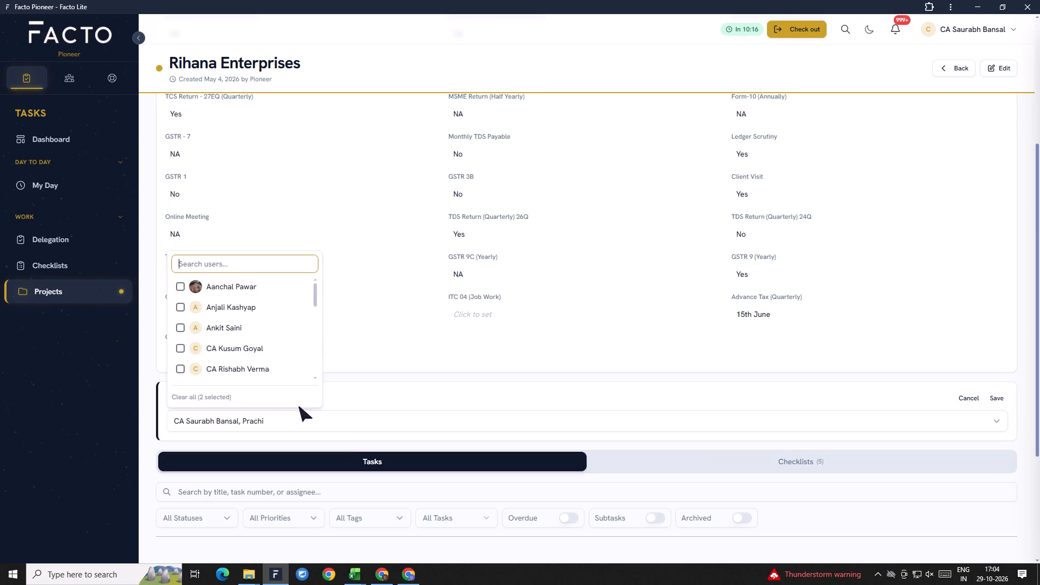
{"action": "scroll", "coordinate": [223, 315], "scroll_direction": "down", "scroll_amount": 4}
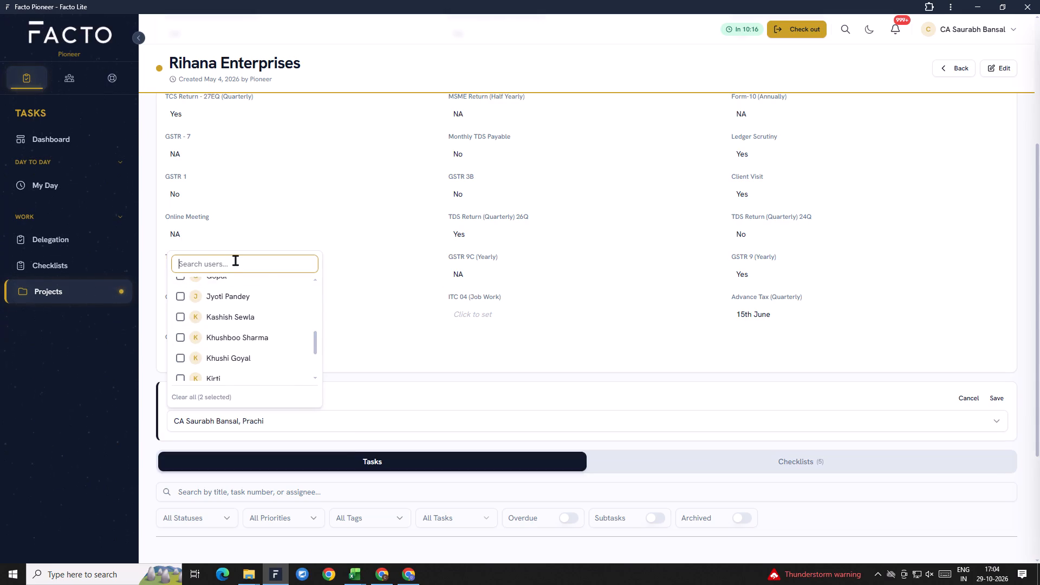
{"action": "type", "text": "sanya"}
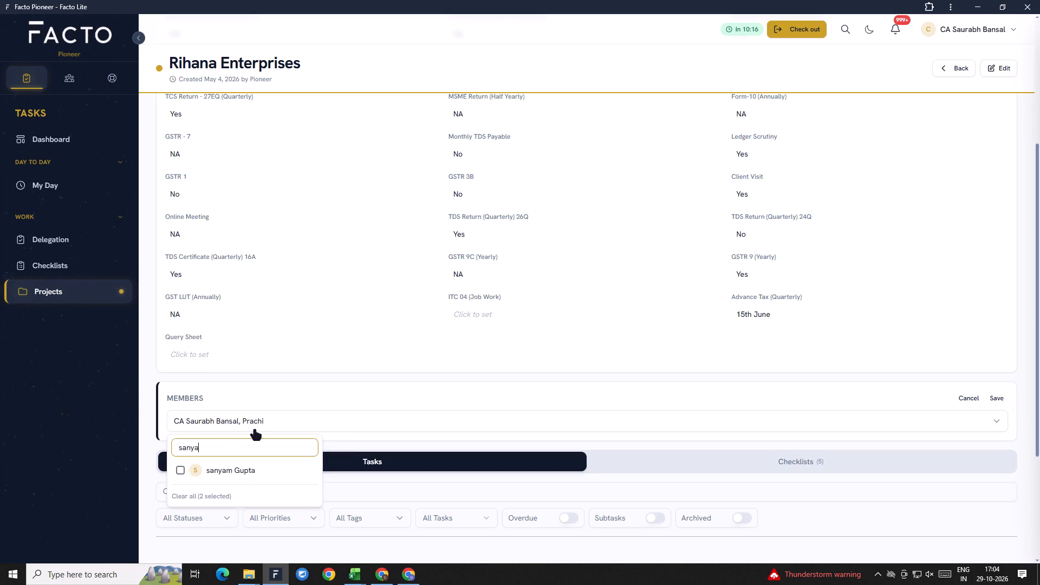
{"action": "left_click", "coordinate": [234, 476]}
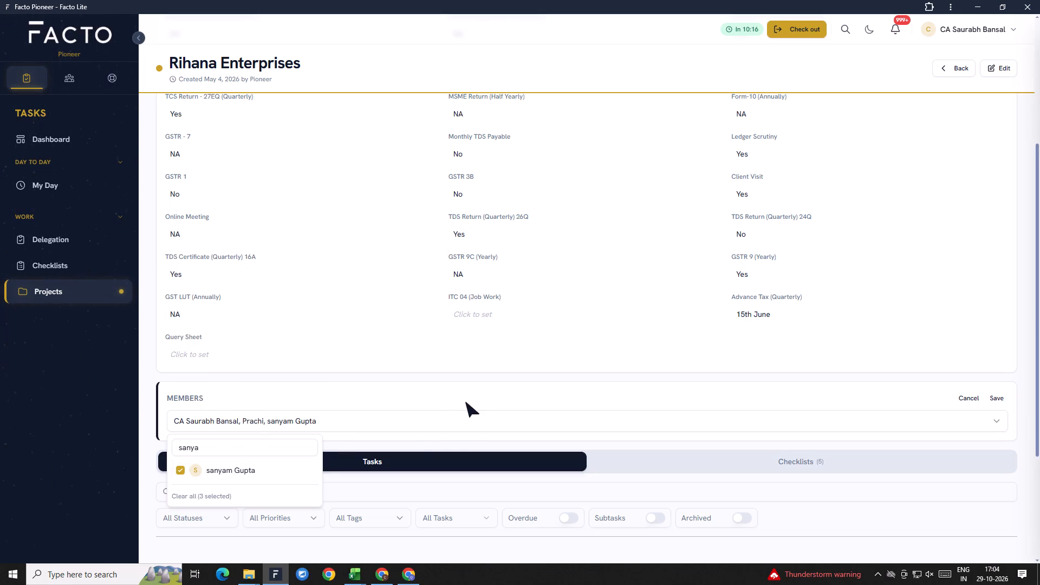
{"action": "left_click", "coordinate": [466, 402]}
{"action": "key", "text": "alt+Tab"}
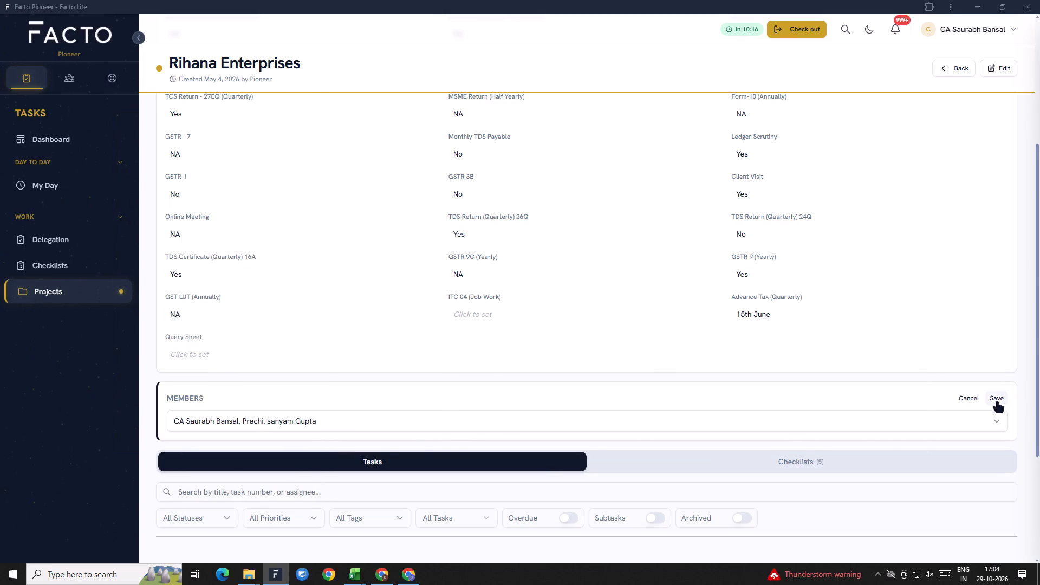
{"action": "key", "text": "alt+Tab"}
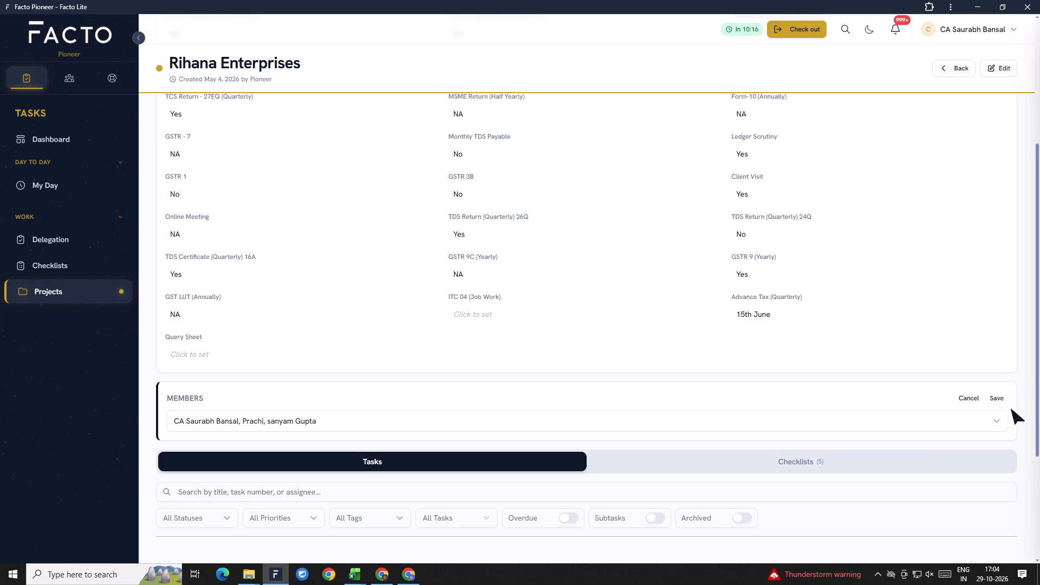
{"action": "left_click", "coordinate": [999, 400]}
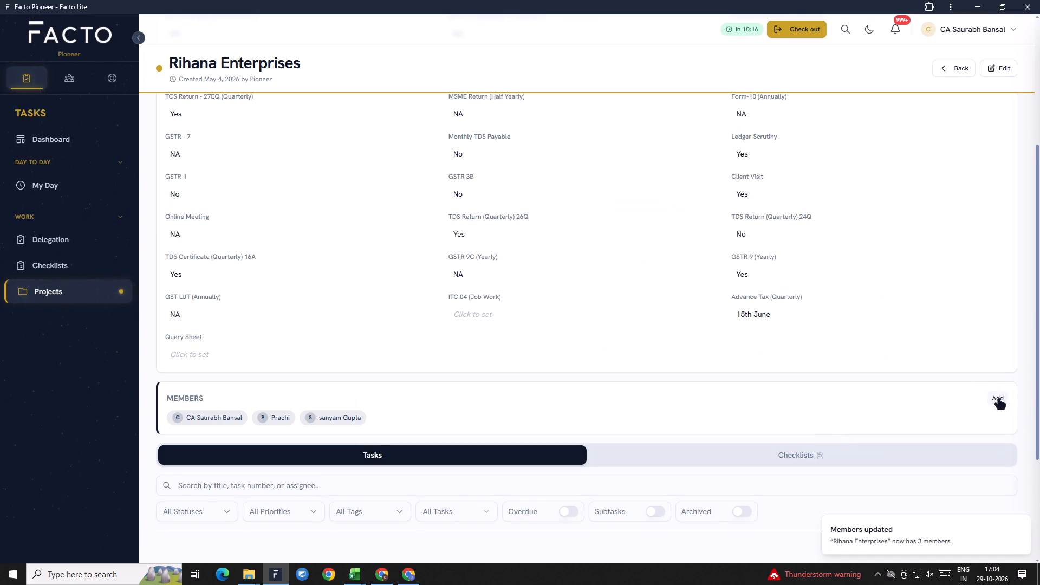
Return to the Facto Projects list and switch back to the TAX AUDIT 22 workbook in Excel.
{"action": "scroll", "coordinate": [482, 408], "scroll_direction": "down", "scroll_amount": 3}
{"action": "scroll", "coordinate": [482, 409], "scroll_direction": "up", "scroll_amount": 6}
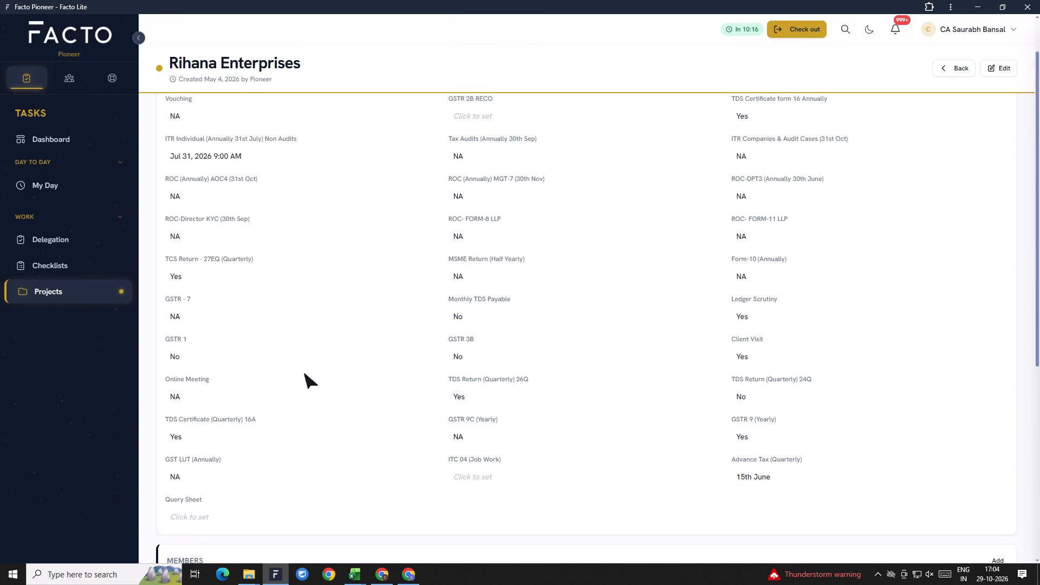
{"action": "left_click", "coordinate": [57, 293]}
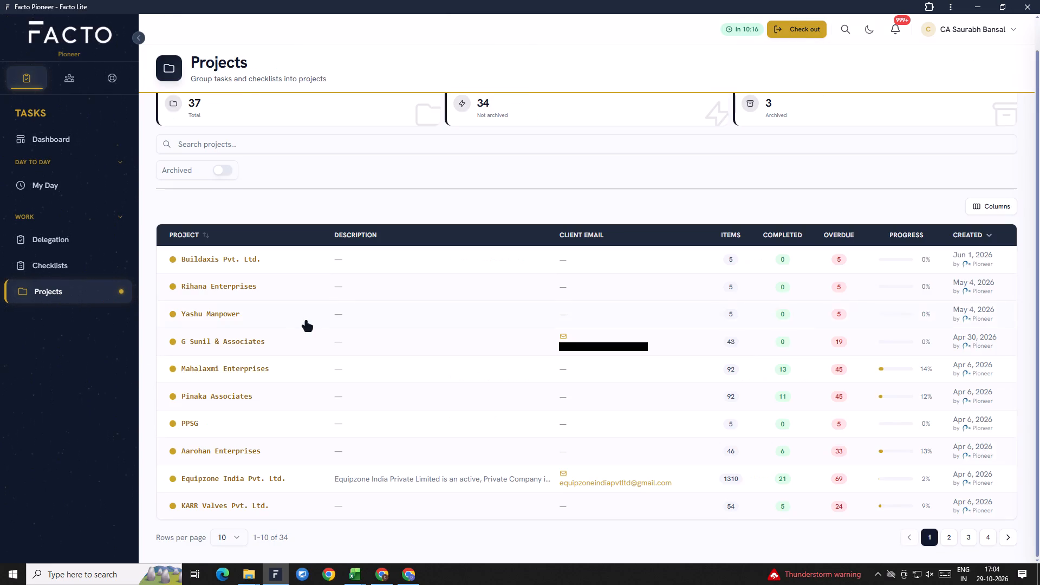
{"action": "key", "text": "alt+Tab"}
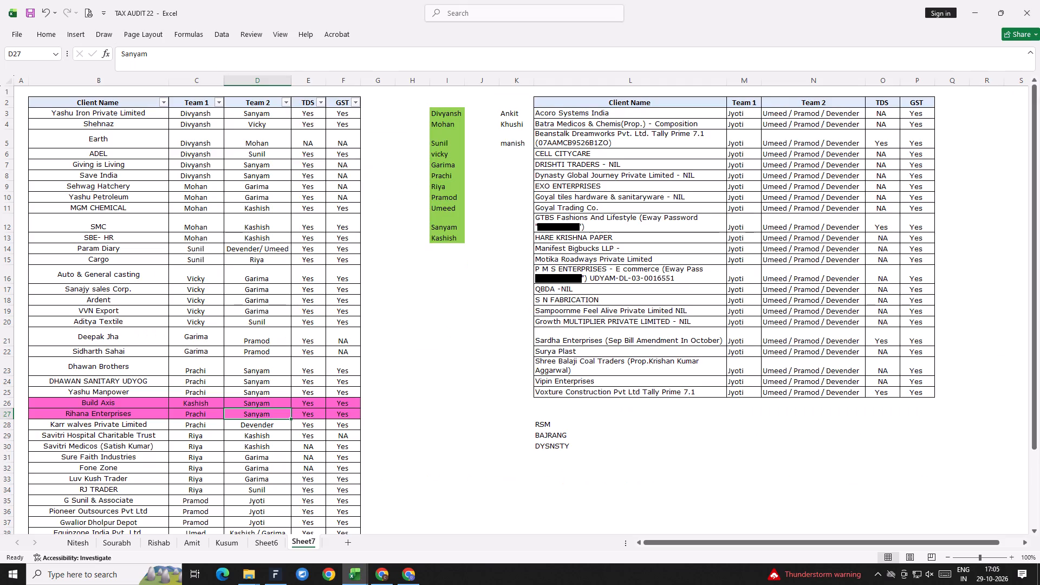
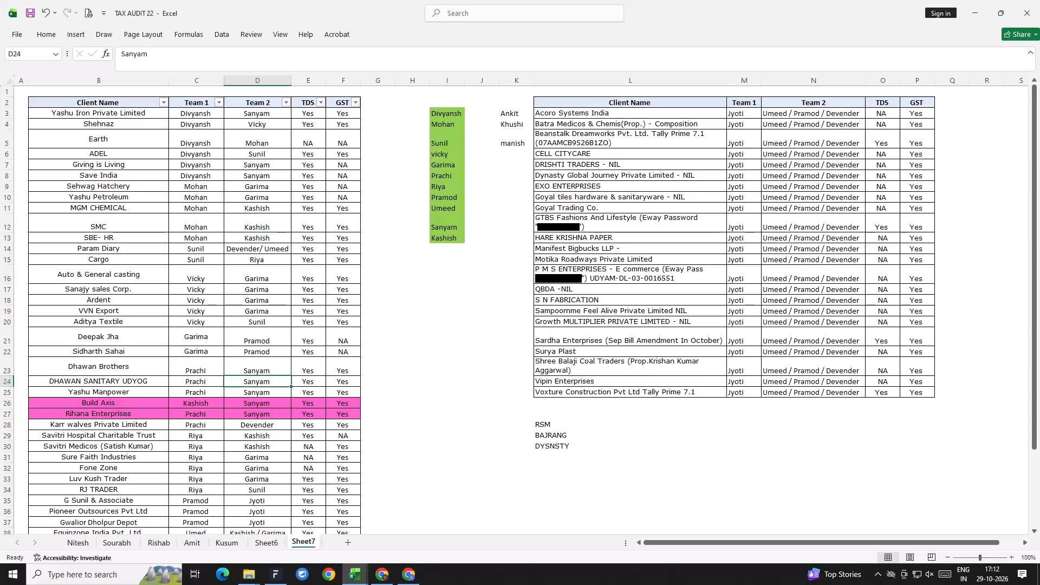
Compare the Rihana Enterprises members in Facto with the team listed in the Excel sheet, and return to the projects list.
{"action": "key", "text": "Down"}
{"action": "key", "text": "Down"}
{"action": "key", "text": "Down"}
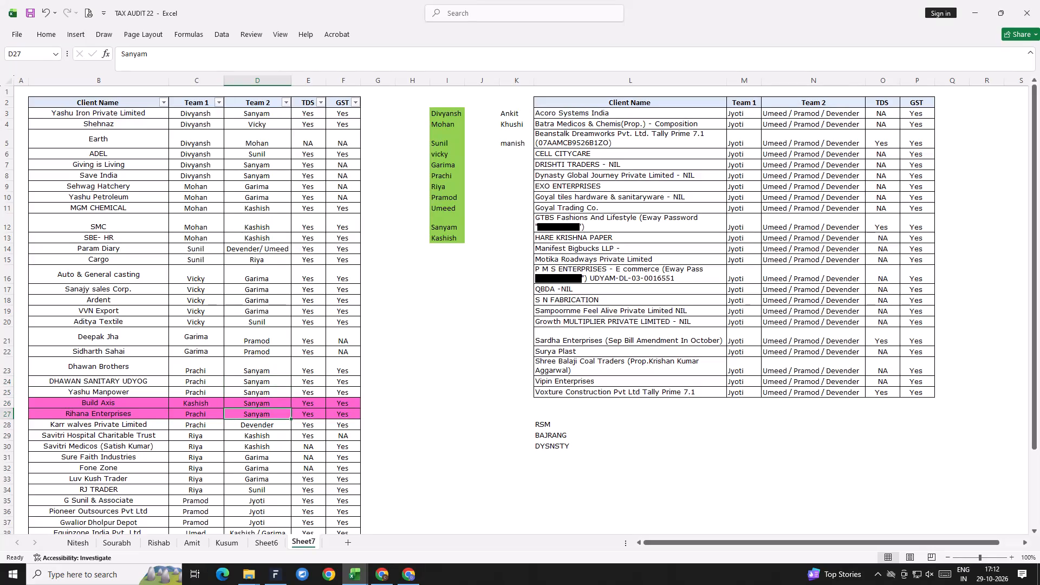
{"action": "key", "text": "alt+Tab"}
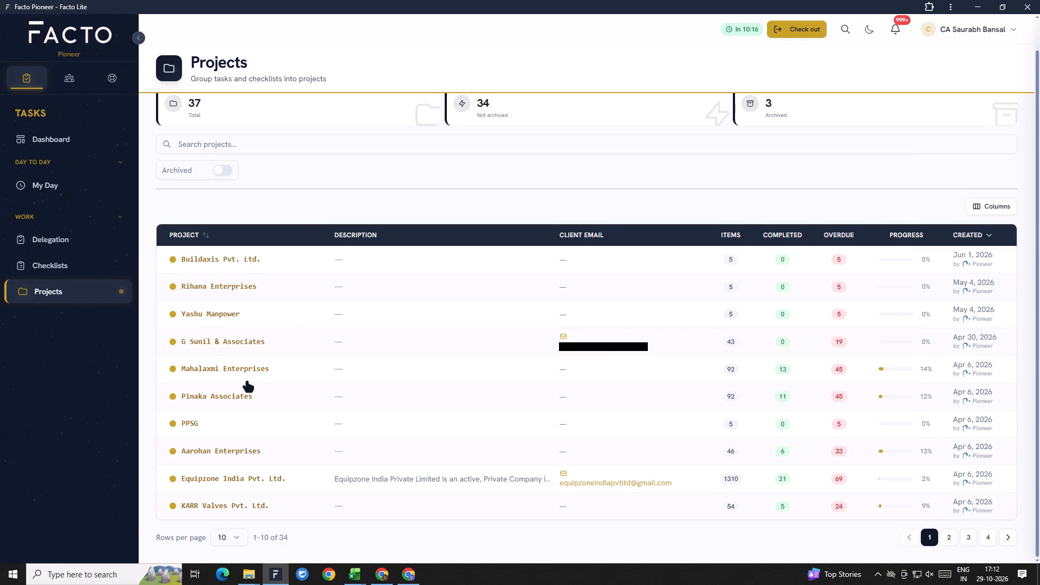
{"action": "left_click", "coordinate": [242, 287]}
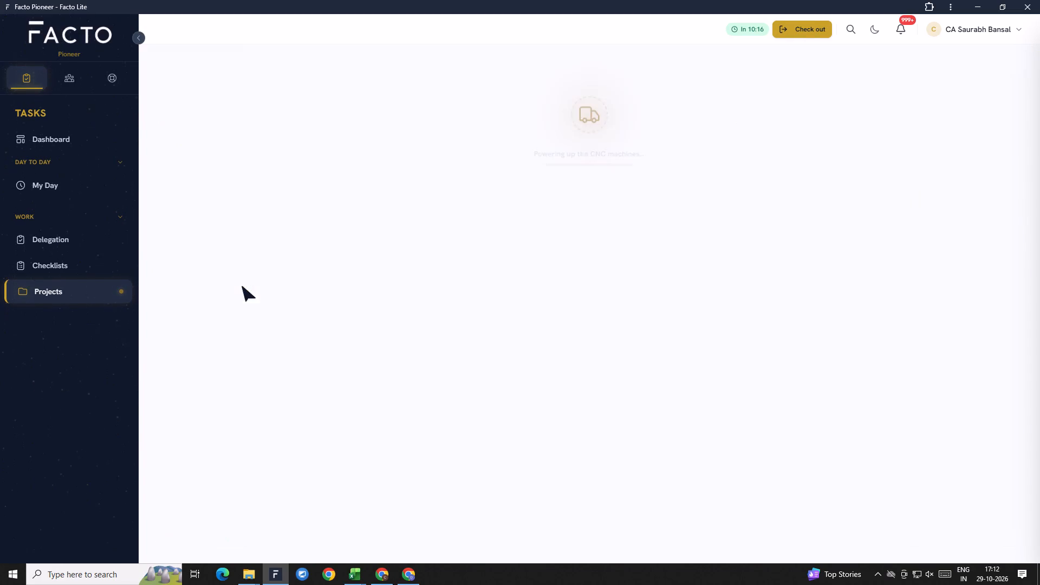
{"action": "scroll", "coordinate": [486, 376], "scroll_direction": "down", "scroll_amount": 11}
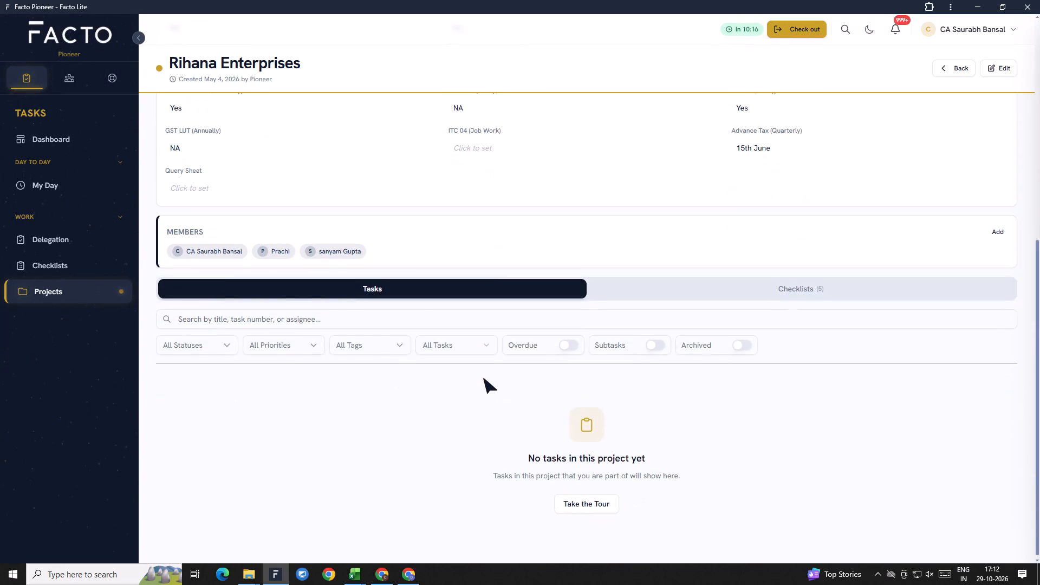
{"action": "key", "text": "alt+Tab"}
{"action": "key", "text": "Down"}
{"action": "key", "text": "Down"}
{"action": "key", "text": "Down"}
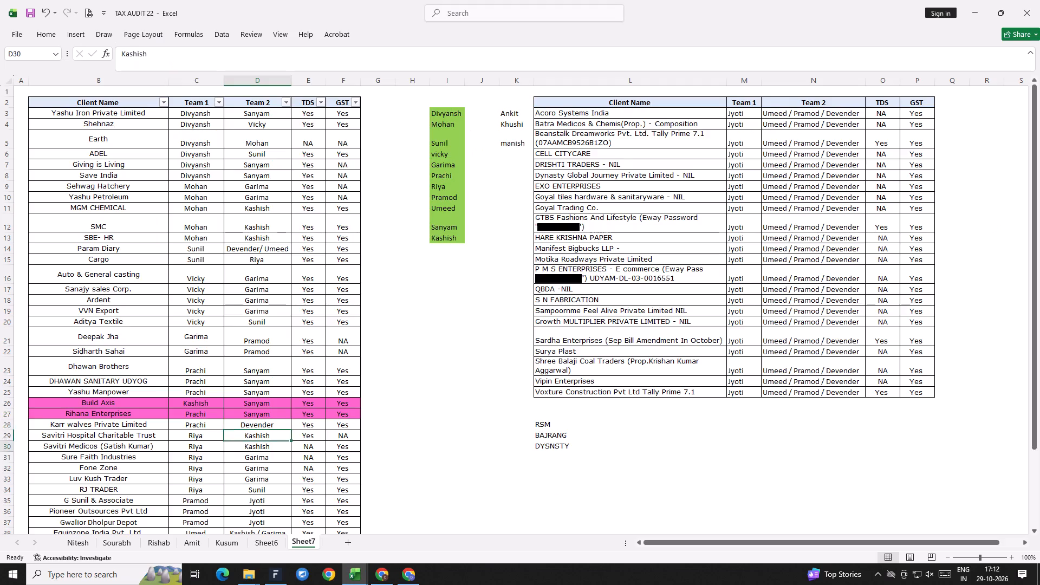
{"action": "key", "text": "Left"}
{"action": "key", "text": "Up"}
{"action": "key", "text": "alt+Tab"}
{"action": "scroll", "coordinate": [919, 191], "scroll_direction": "up", "scroll_amount": 2}
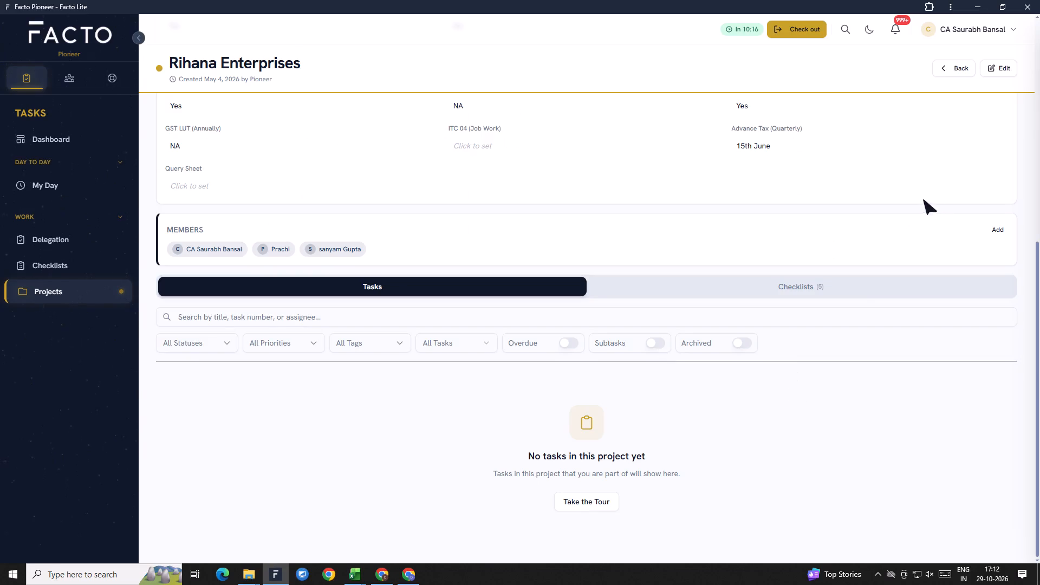
{"action": "left_click", "coordinate": [949, 63]}
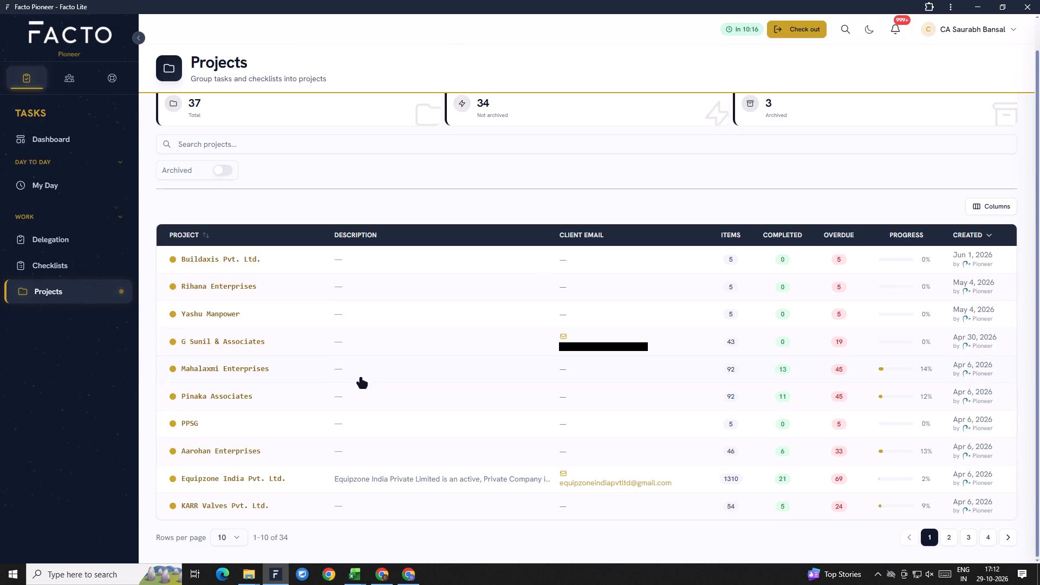
In the Excel workbook, fill the Build Axis and Rihana Enterprises rows, from client name to GST, with light green.
{"action": "key", "text": "alt+Tab"}
{"action": "key", "text": "Down"}
{"action": "key", "text": "Up"}
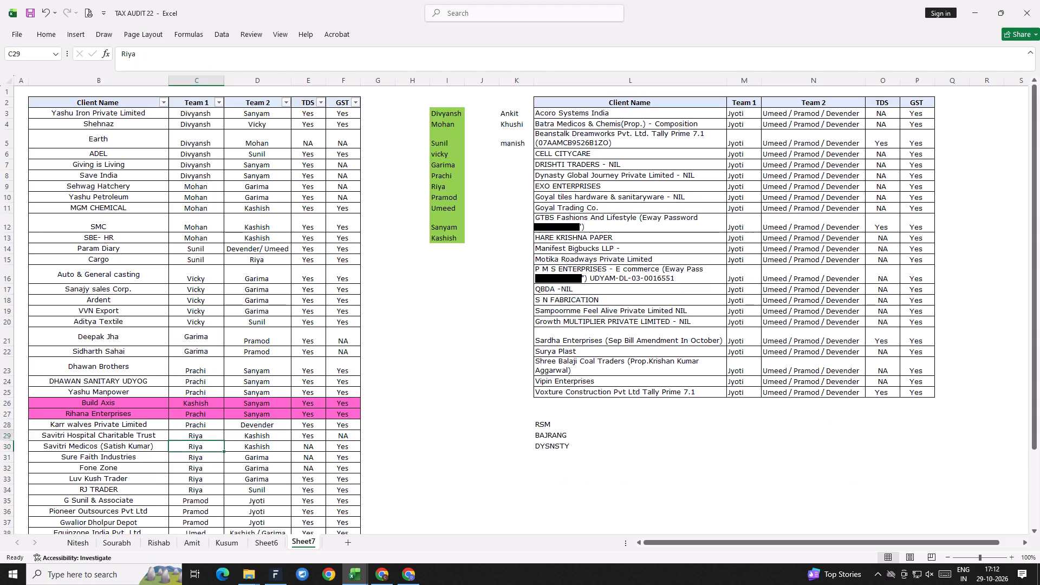
{"action": "key", "text": "Left"}
{"action": "key", "text": "Up"}
{"action": "key", "text": "Up"}
{"action": "key", "text": "Up"}
{"action": "key", "text": "Up"}
{"action": "key", "text": "shift+Right"}
{"action": "key", "text": "shift+Right"}
{"action": "key", "text": "shift+Right"}
{"action": "key", "text": "shift+Down"}
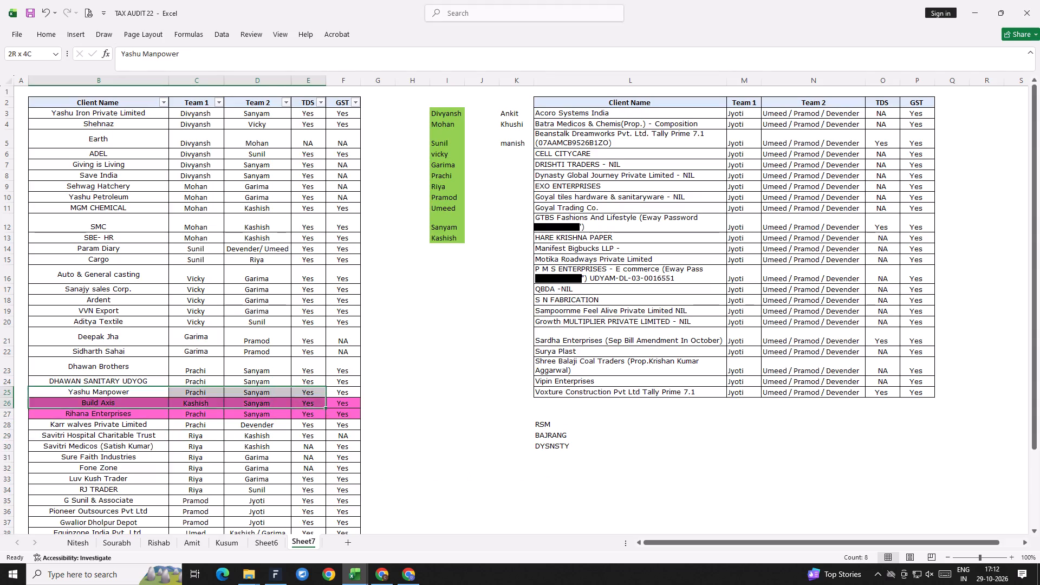
{"action": "key", "text": "Down"}
{"action": "key", "text": "shift+Down"}
{"action": "key", "text": "shift+Right"}
{"action": "key", "text": "shift+Right"}
{"action": "key", "text": "shift+Right"}
{"action": "key", "text": "shift+Right"}
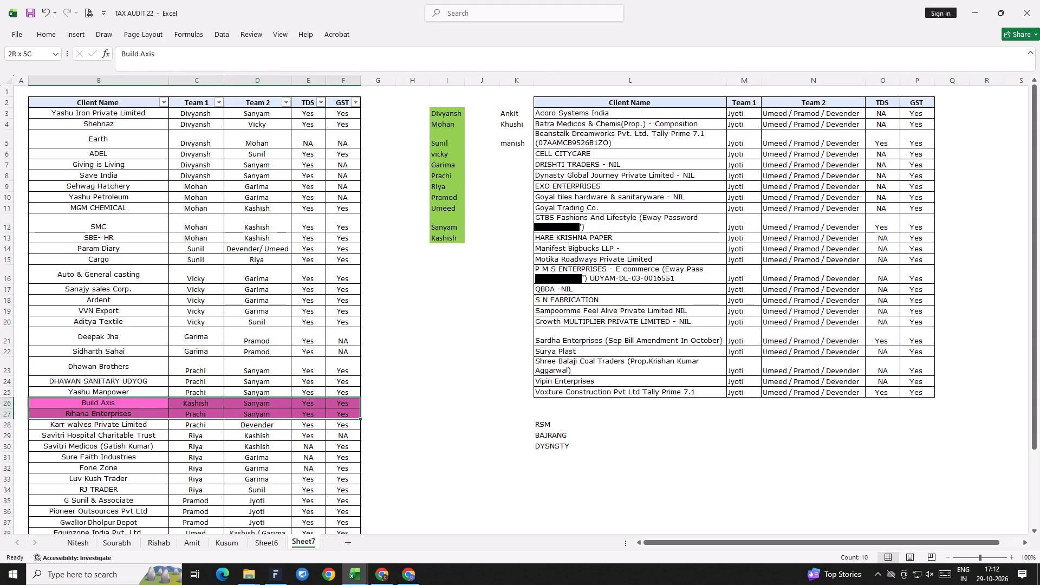
{"action": "key", "text": "alt+h"}
{"action": "key", "text": "alt+h"}
{"action": "key", "text": "Down"}
{"action": "key", "text": "Down"}
{"action": "key", "text": "Down"}
{"action": "key", "text": "Down"}
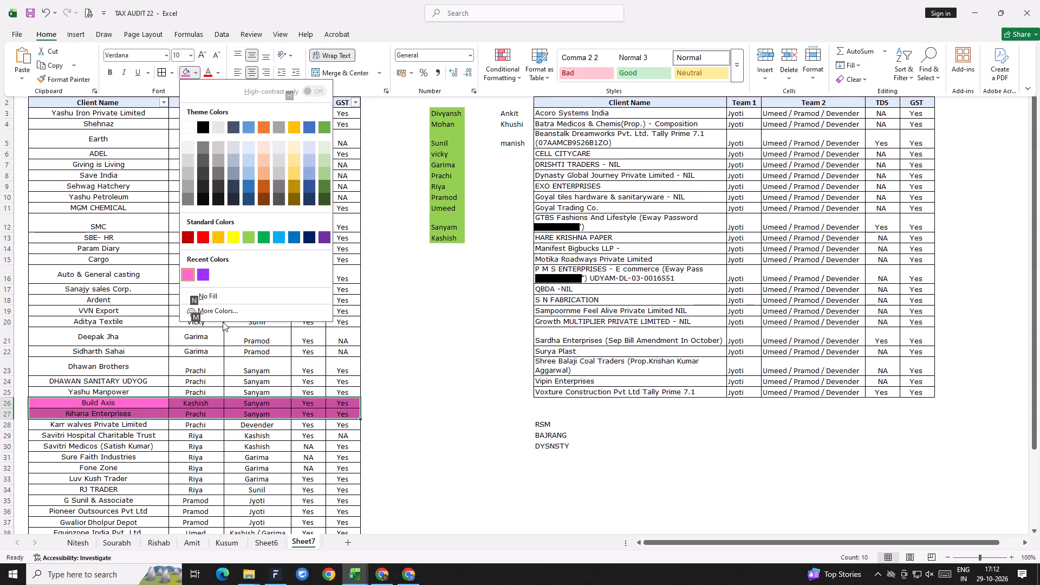
{"action": "key", "text": "Down"}
{"action": "key", "text": "Down"}
{"action": "key", "text": "Down"}
{"action": "key", "text": "Up"}
{"action": "key", "text": "Up"}
{"action": "key", "text": "Down"}
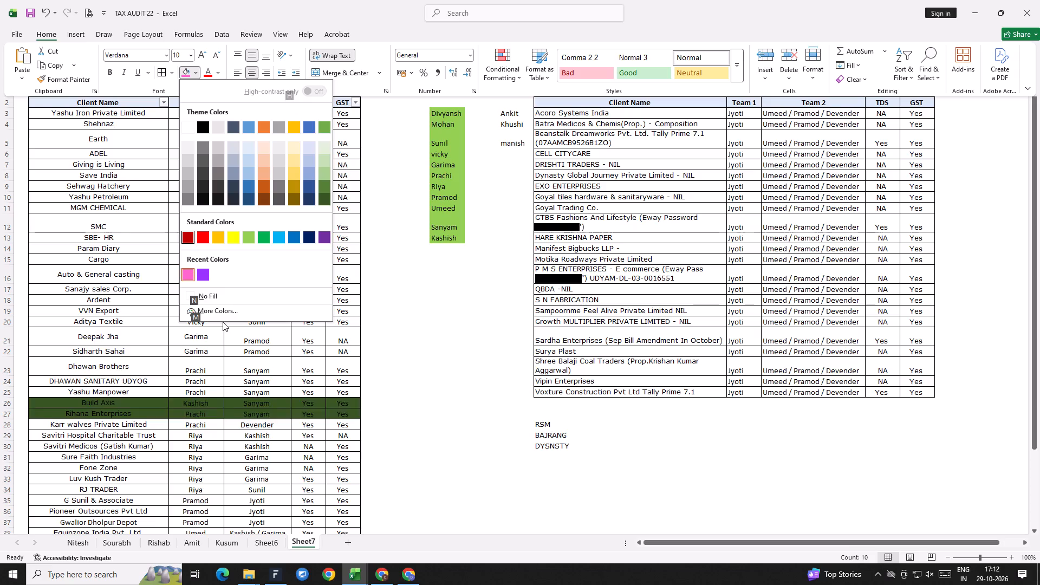
{"action": "key", "text": "Right"}
{"action": "key", "text": "Right"}
{"action": "key", "text": "Right"}
{"action": "key", "text": "Right"}
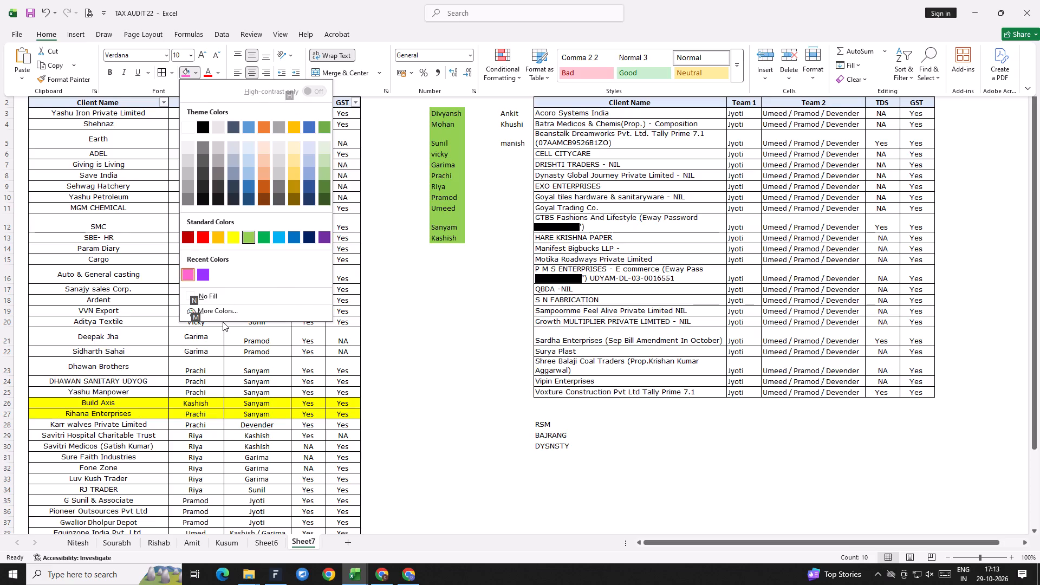
{"action": "key", "text": "Return"}
Apply a highlight fill colour to the Yashu Manpower row from client name to GST.
{"action": "key", "text": "Down"}
{"action": "key", "text": "Down"}
{"action": "key", "text": "Up"}
{"action": "key", "text": "Up"}
{"action": "key", "text": "Up"}
{"action": "key", "text": "Up"}
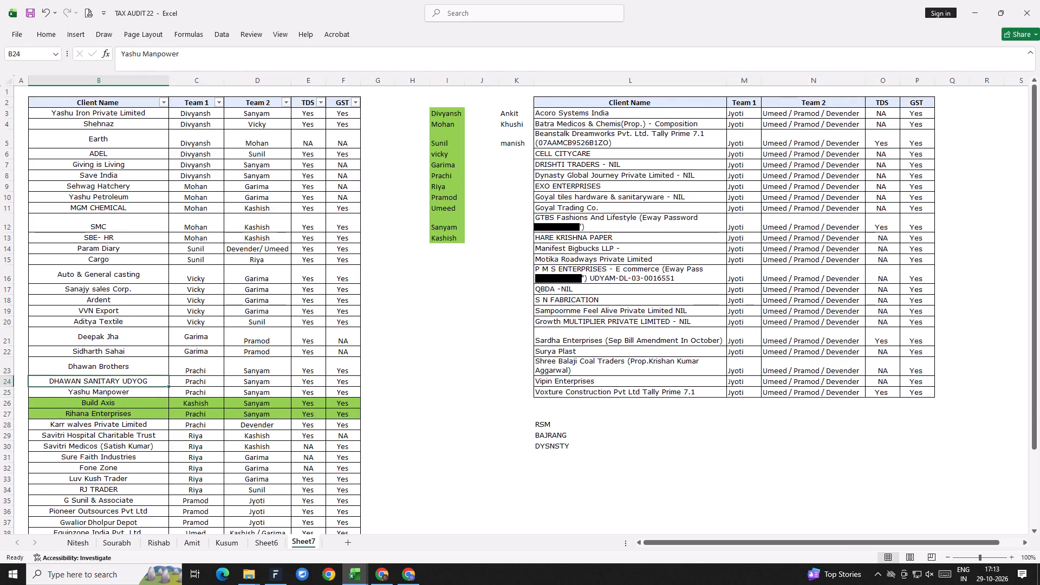
{"action": "key", "text": "Down"}
{"action": "key", "text": "shift+Right"}
{"action": "key", "text": "shift+Right"}
{"action": "key", "text": "shift+Right"}
{"action": "key", "text": "shift+Right"}
{"action": "key", "text": "shift+Right"}
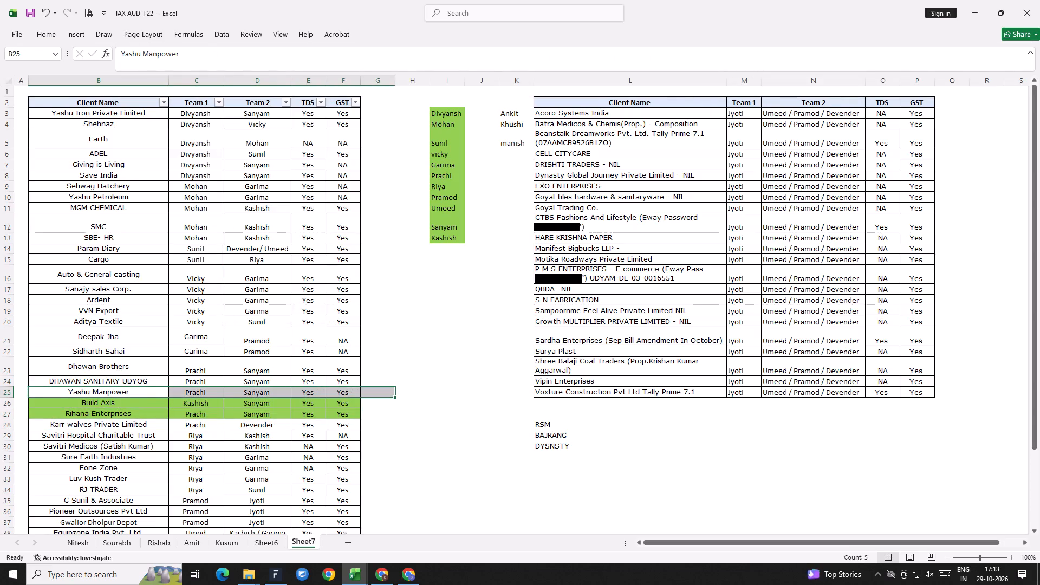
{"action": "key", "text": "shift+Left"}
{"action": "key", "text": "alt+h"}
{"action": "key", "text": "alt+h"}
{"action": "key", "text": "Down"}
{"action": "key", "text": "Down"}
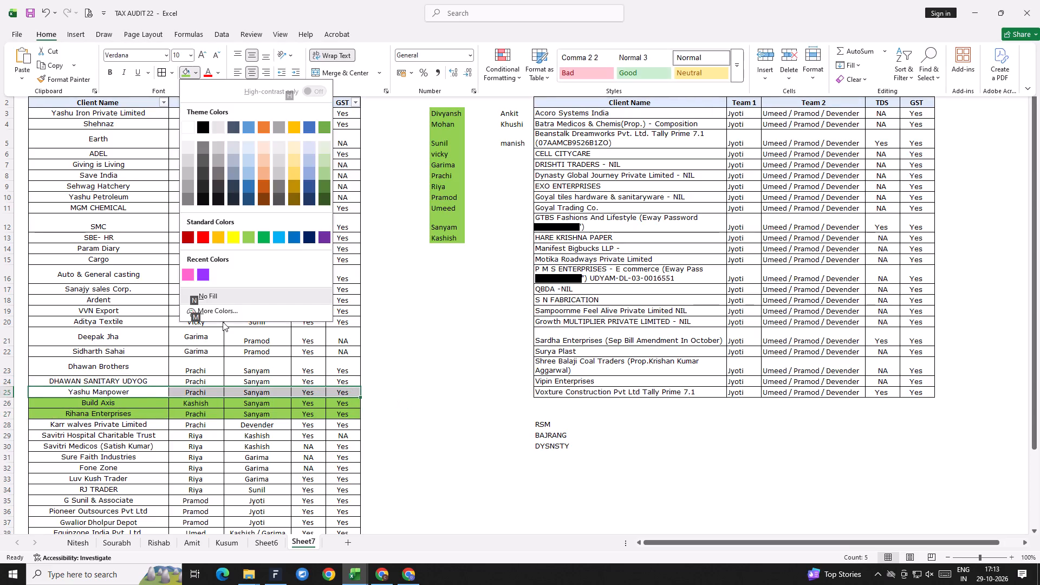
{"action": "key", "text": "Down"}
{"action": "key", "text": "Down"}
{"action": "key", "text": "Down"}
{"action": "key", "text": "Down"}
{"action": "key", "text": "Down"}
{"action": "key", "text": "Return"}
Switch to Facto, open the Yashu Manpower project and set Tax Audits (Annually 30th Sep) to yes.
{"action": "key", "text": "alt+Tab"}
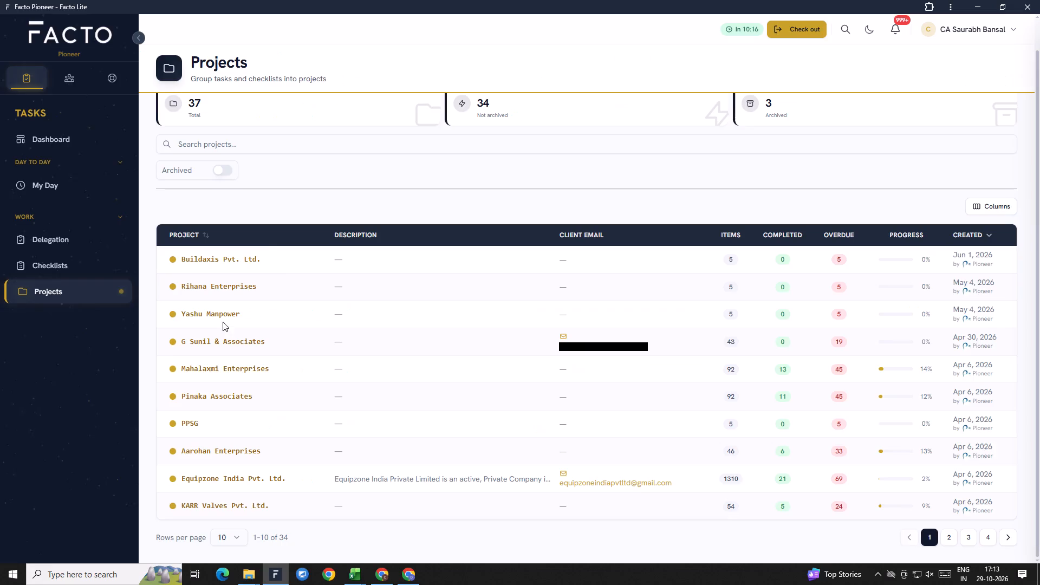
{"action": "left_click", "coordinate": [223, 311]}
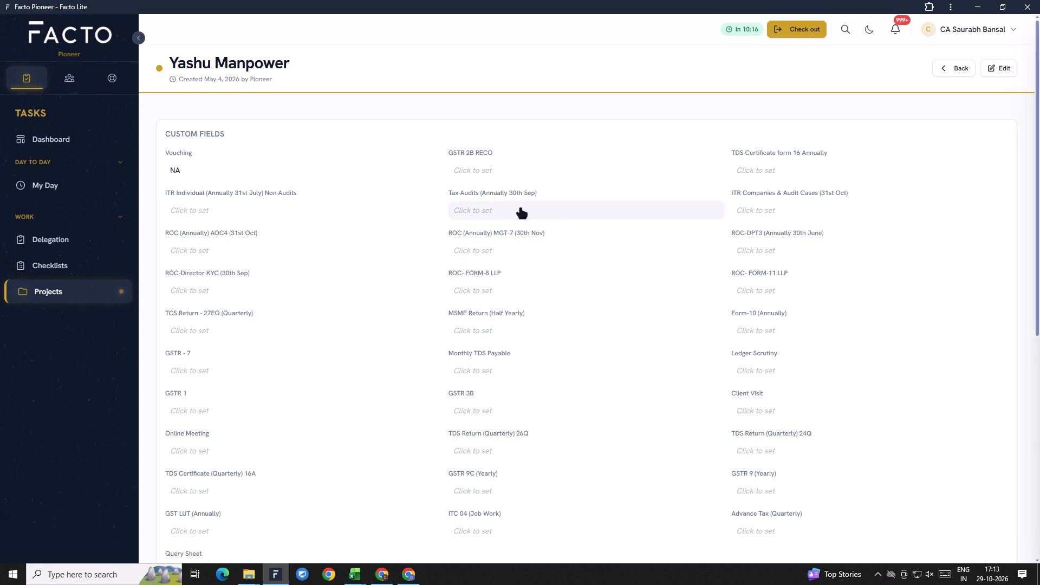
{"action": "left_click", "coordinate": [483, 220]}
{"action": "left_click", "coordinate": [492, 214]}
{"action": "type", "text": "yes"}
{"action": "key", "text": "Return"}
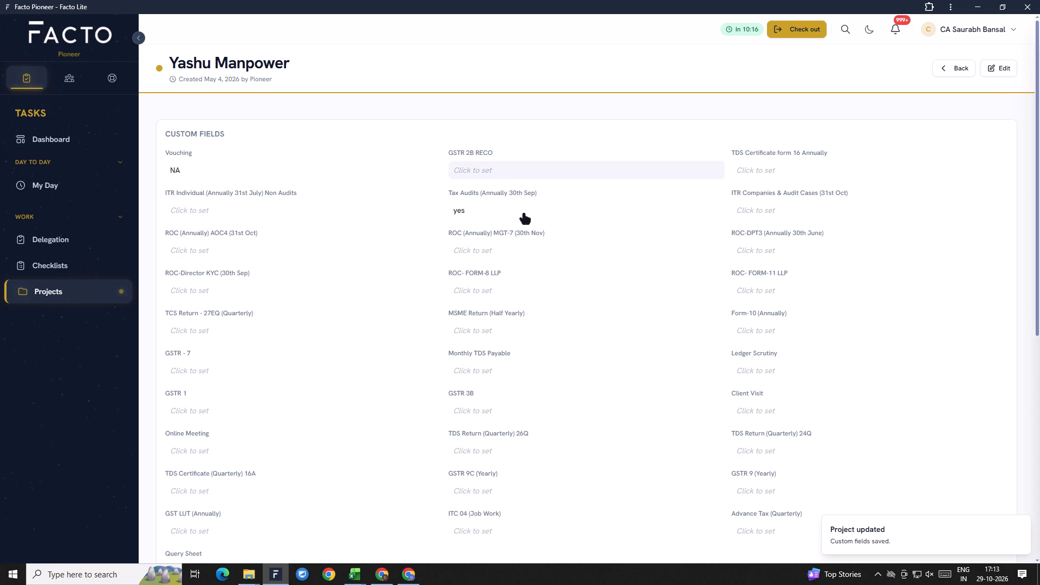
Enter NA for ITR Companies & Audit Cases (31st Oct) in the Yashu Manpower custom fields.
{"action": "left_click", "coordinate": [762, 210]}
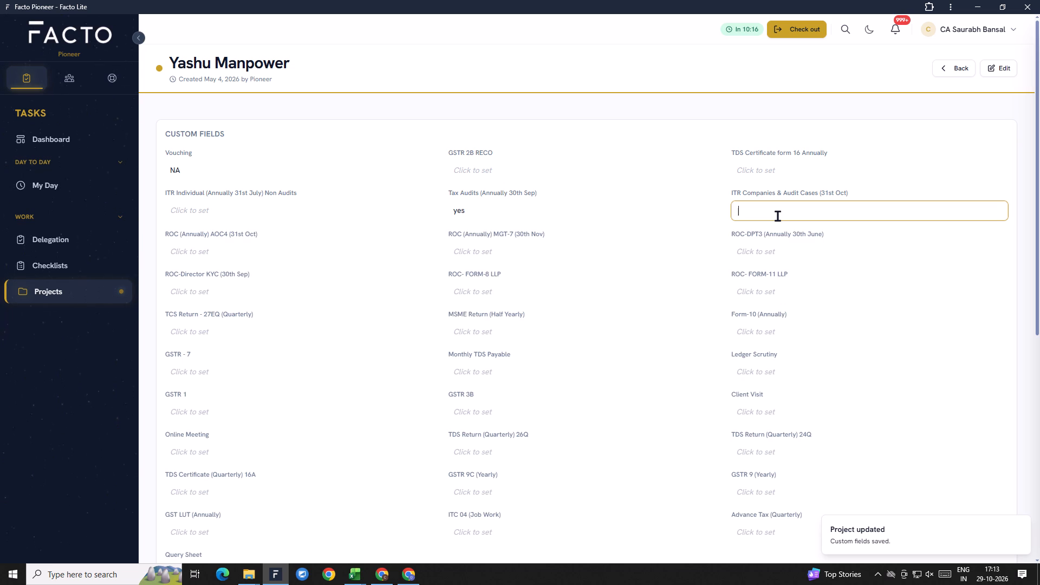
{"action": "type", "text": "na"}
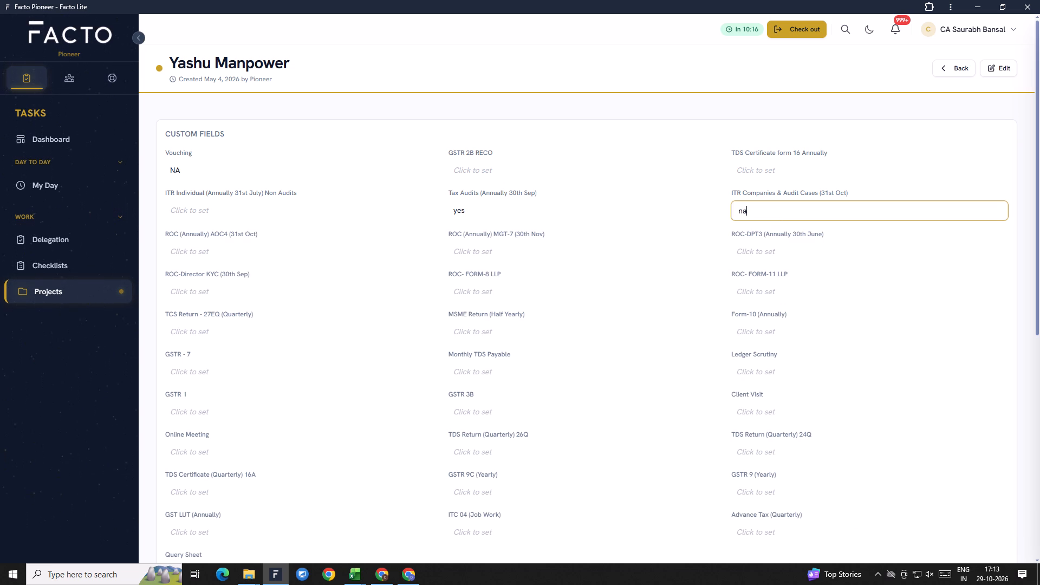
{"action": "key", "text": "BackSpace"}
{"action": "key", "text": "BackSpace"}
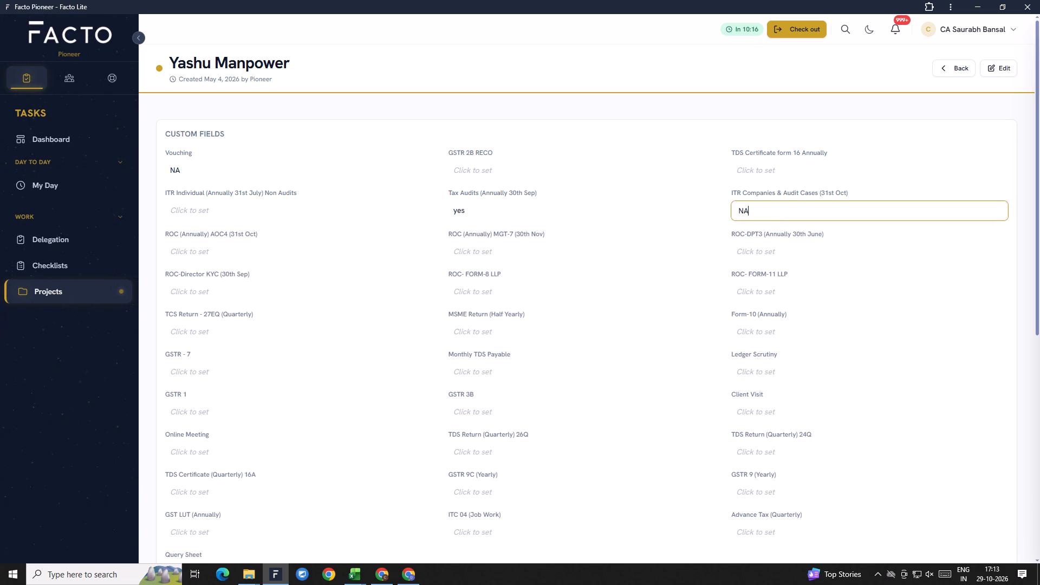
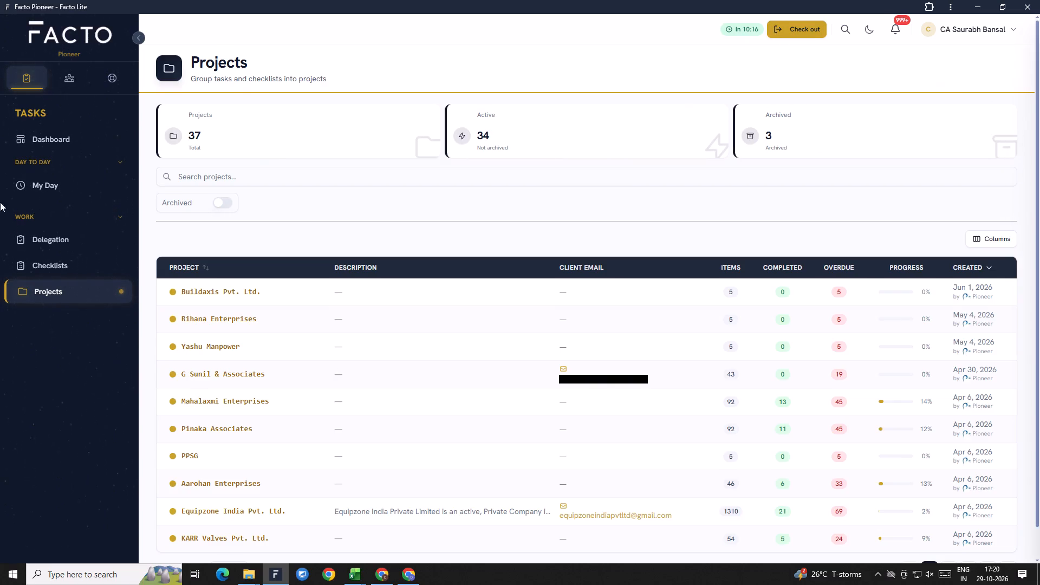
Reopen the Yashu Manpower project and set ROC (Annually) MGT-7 (30th Nov) and ROC-DPT3 (Annually 30th June) to NA.
{"action": "left_click", "coordinate": [235, 374]}
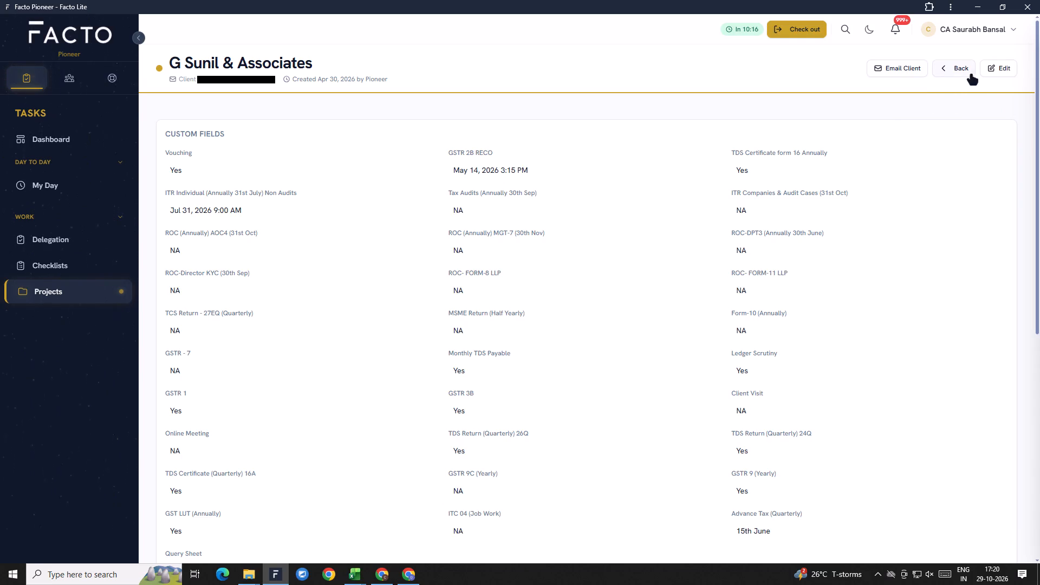
{"action": "left_click", "coordinate": [961, 74]}
{"action": "left_click", "coordinate": [190, 347]}
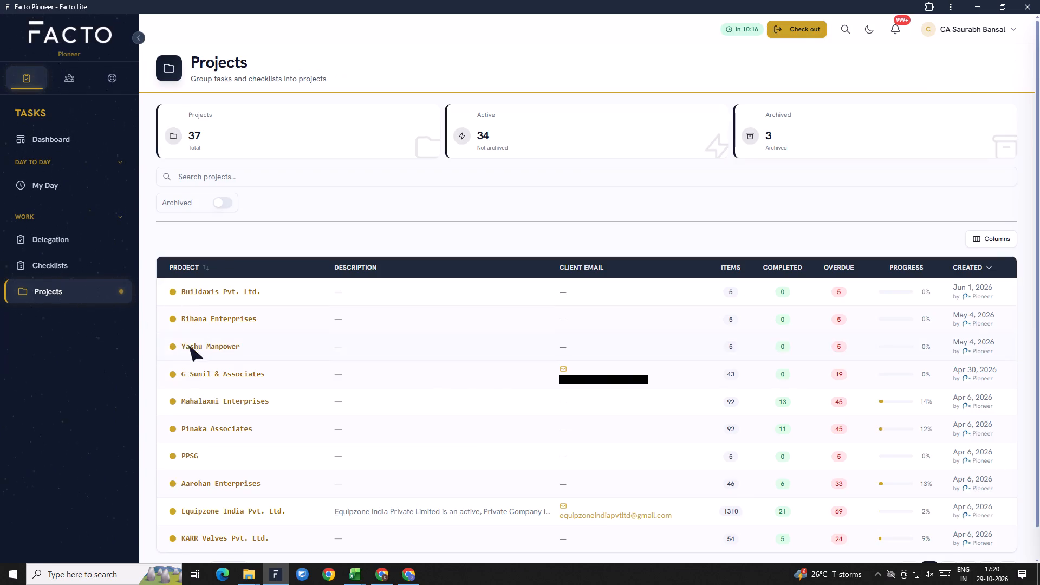
{"action": "left_click", "coordinate": [496, 250]}
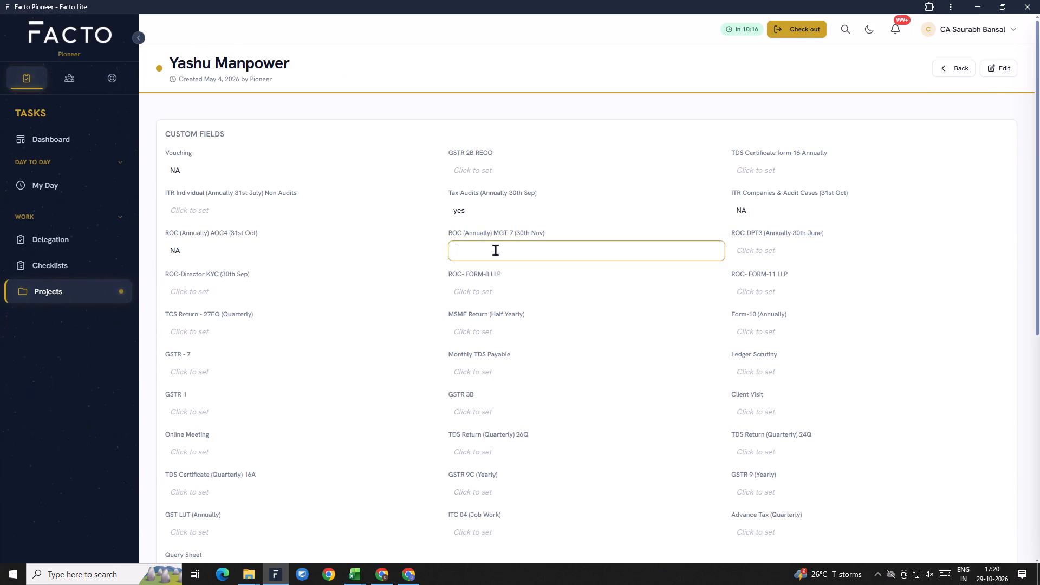
{"action": "type", "text": "na"}
{"action": "key", "text": "BackSpace"}
{"action": "key", "text": "BackSpace"}
{"action": "key", "text": "Tab"}
{"action": "left_click", "coordinate": [770, 244]}
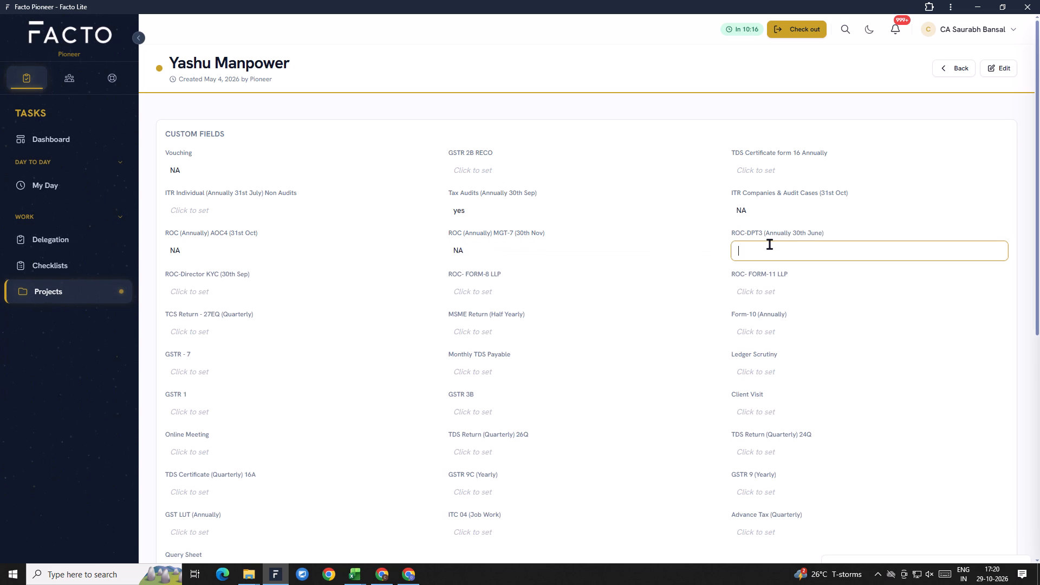
{"action": "type", "text": "NA"}
Enter NA for ROC-Director KYC (30th Sep), ROC- FORM-8 LLP and ROC- FORM-11 LLP in the Yashu Manpower custom fields.
{"action": "left_click", "coordinate": [258, 291]}
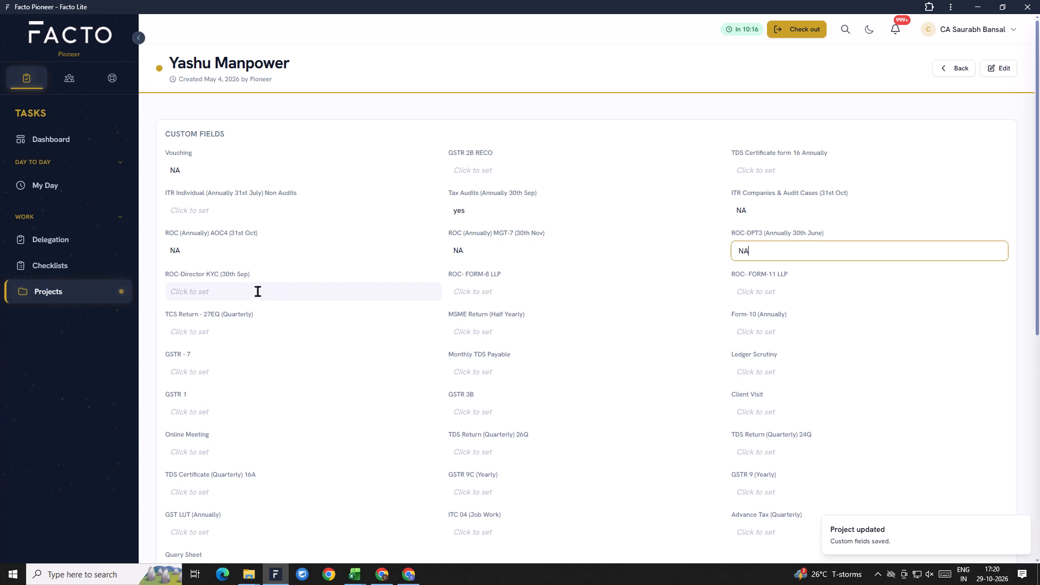
{"action": "type", "text": "NA"}
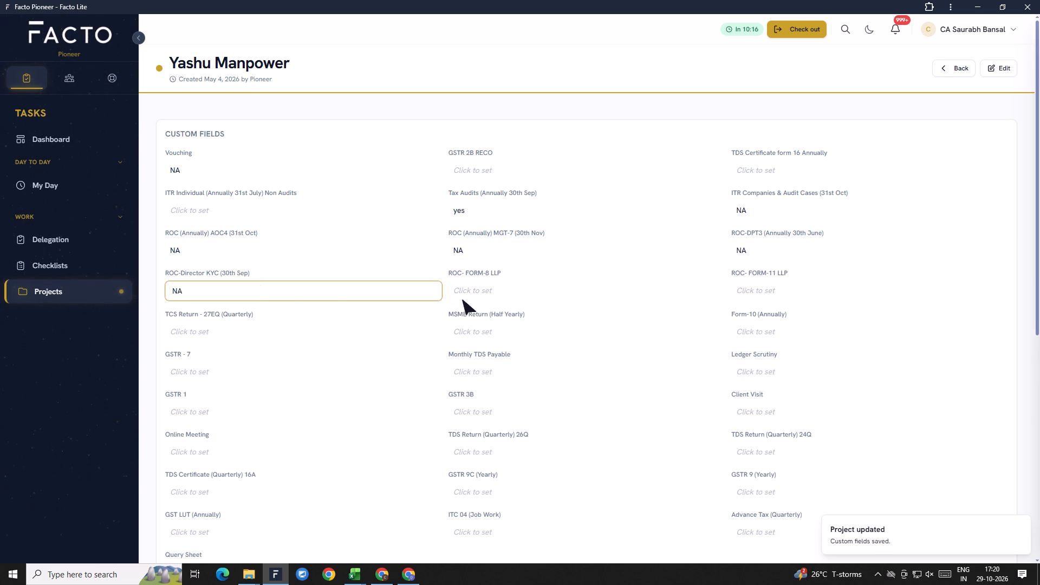
{"action": "left_click", "coordinate": [479, 299]}
{"action": "type", "text": "NA"}
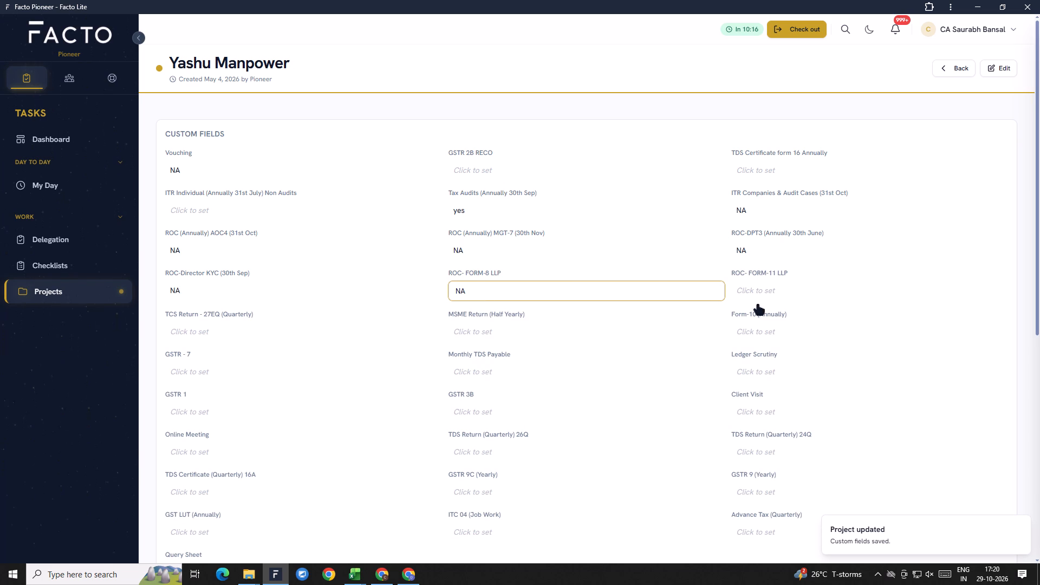
{"action": "left_click", "coordinate": [781, 292]}
{"action": "type", "text": "NA"}
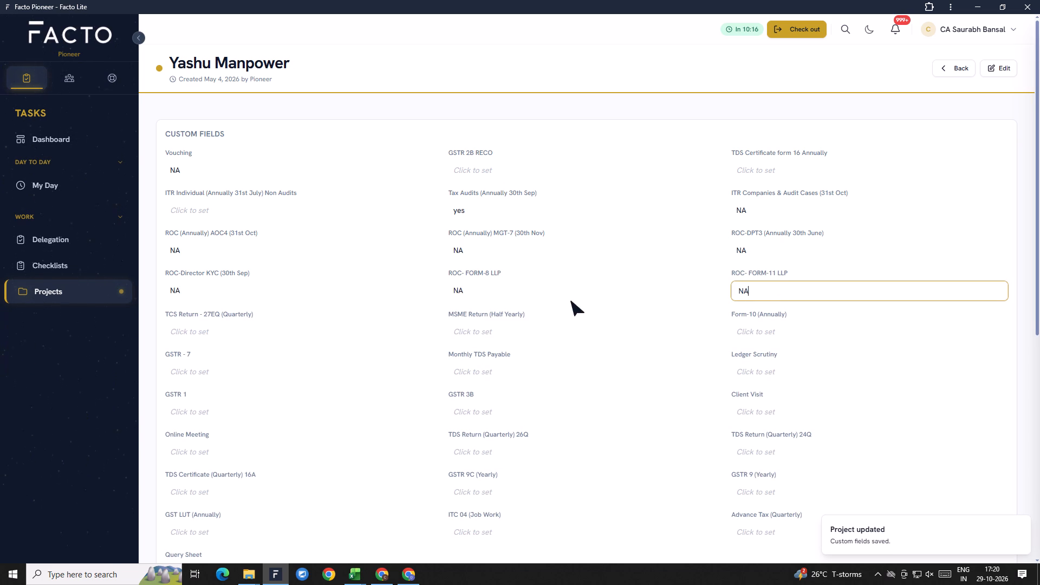
Set TCS Return - 27EQ (Quarterly) to Yes, MSME Return (Half Yearly) to nA, and Form-10 (Annually) and GSTR - 7 to NA.
{"action": "left_click", "coordinate": [230, 322]}
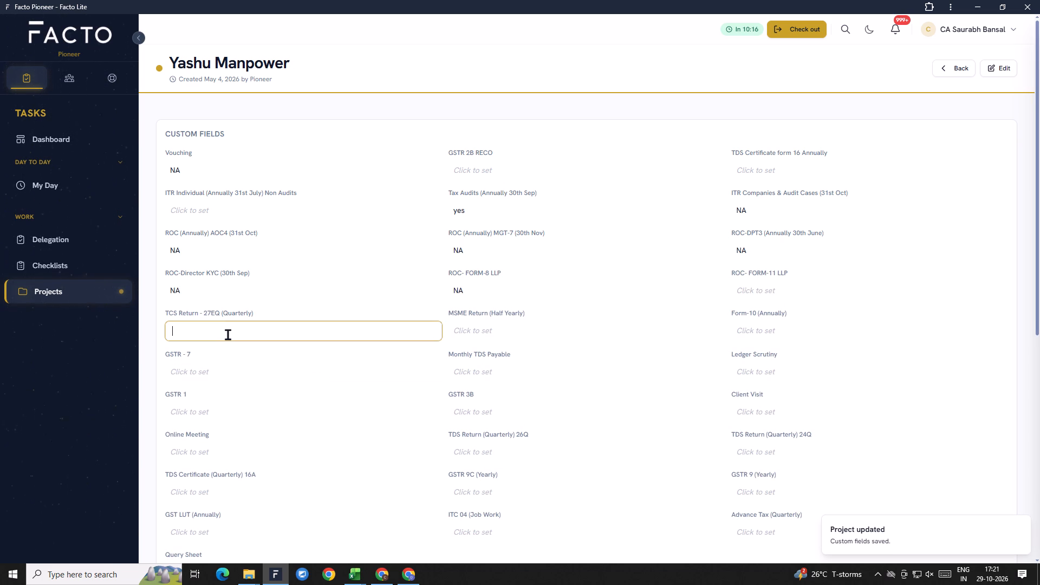
{"action": "key", "text": "n"}
{"action": "key", "text": "BackSpace"}
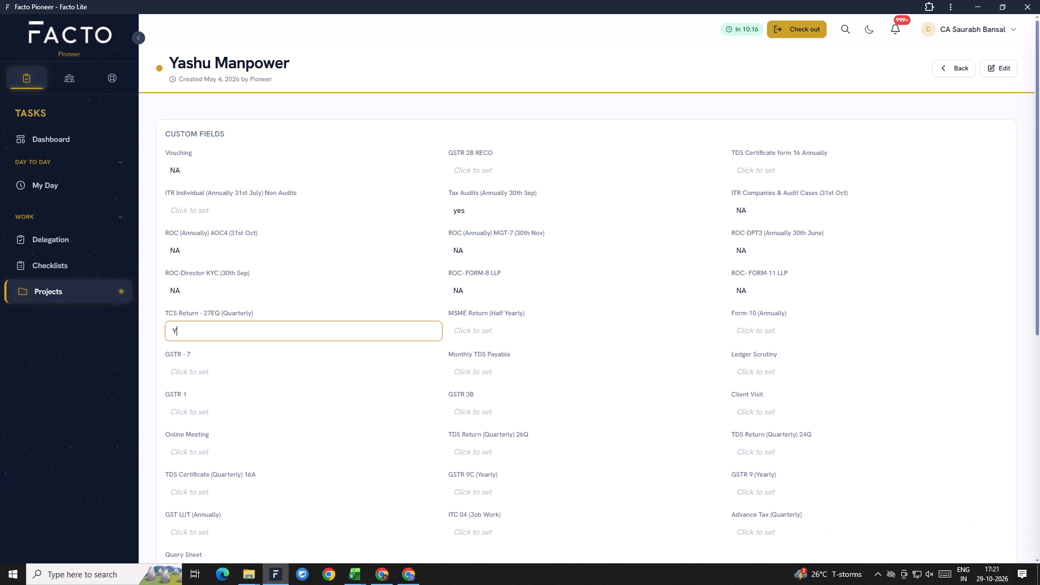
{"action": "left_click", "coordinate": [466, 339]}
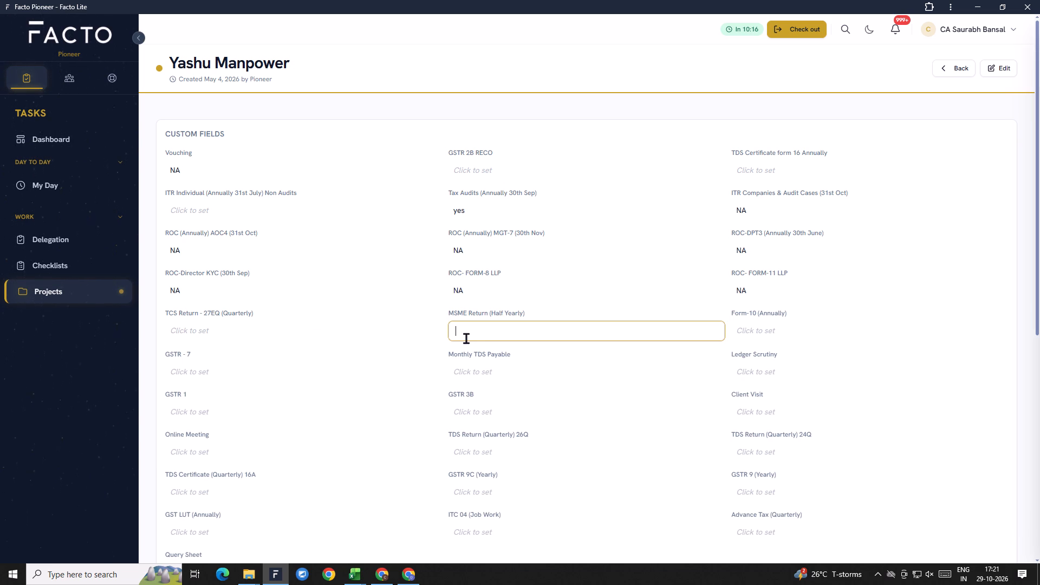
{"action": "type", "text": "na"}
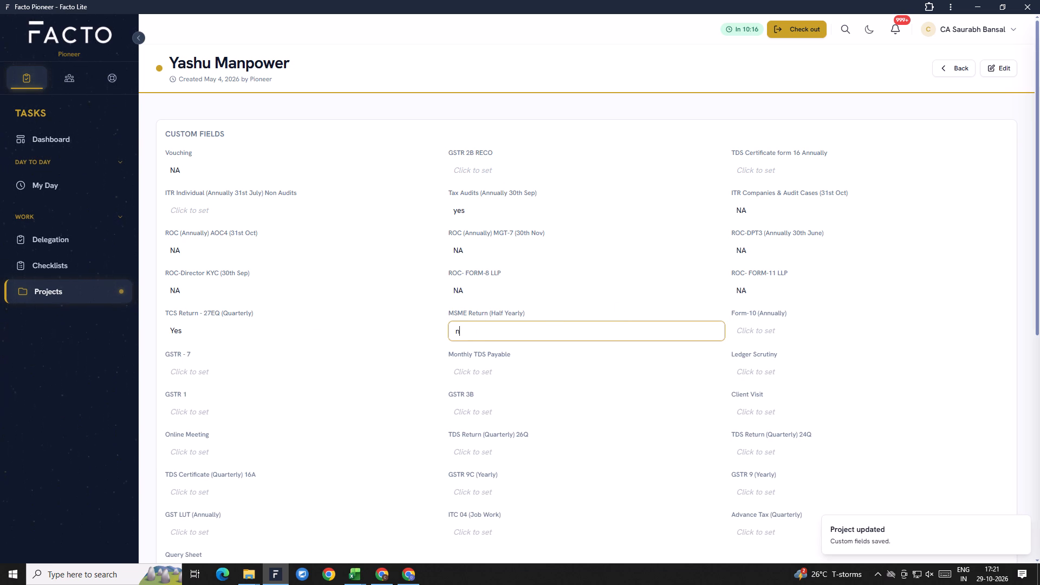
{"action": "left_click", "coordinate": [757, 334]}
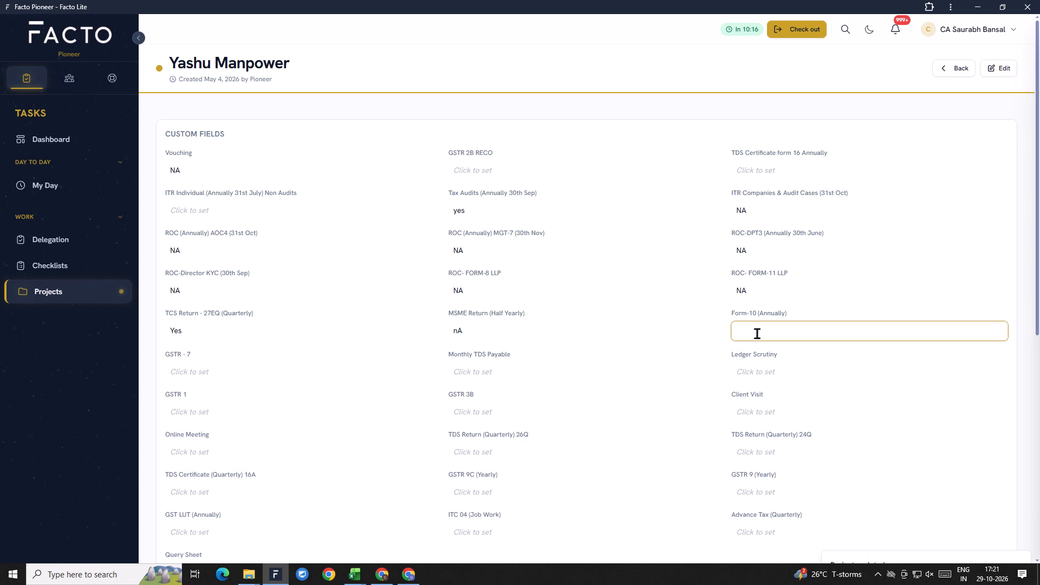
{"action": "type", "text": "NA"}
{"action": "left_click", "coordinate": [203, 372]}
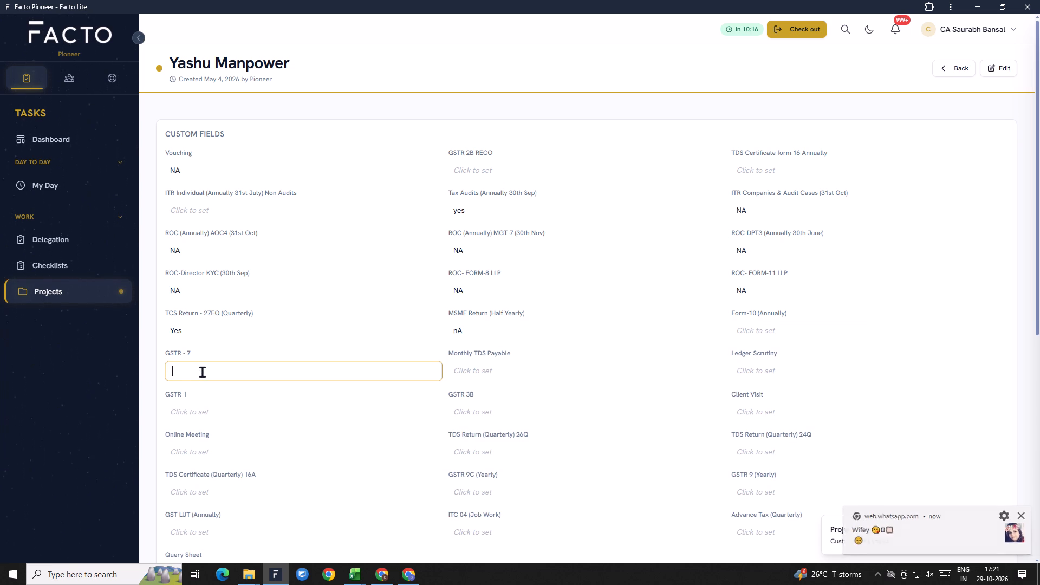
{"action": "type", "text": "NA"}
Set Monthly TDS Payable and Ledger Scrutiny to YES, and GSTR 1 and GSTR 3B to NA.
{"action": "left_click", "coordinate": [508, 375]}
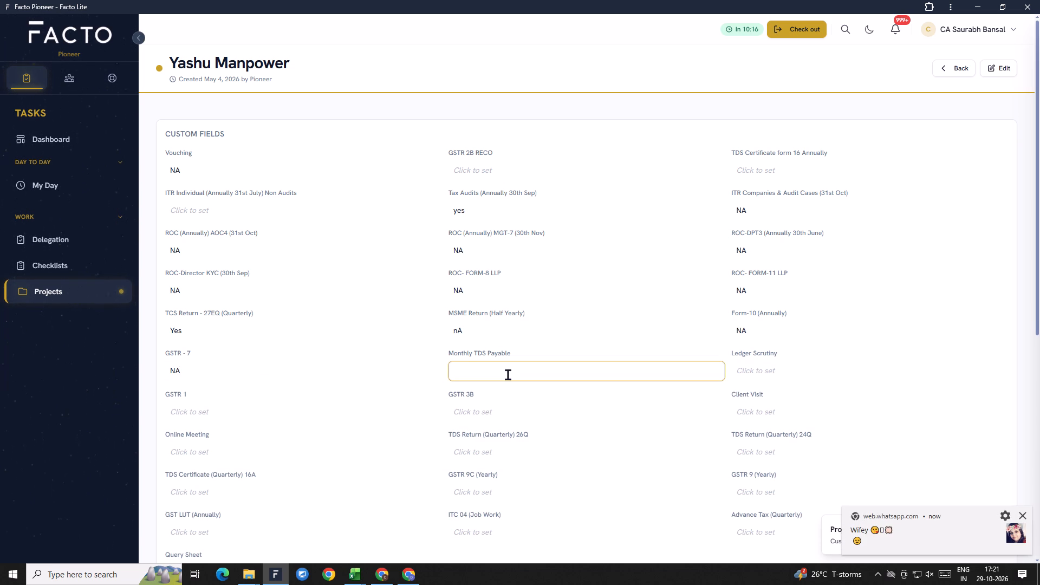
{"action": "type", "text": "YES"}
{"action": "left_click", "coordinate": [776, 370]}
{"action": "type", "text": "YES"}
{"action": "left_click", "coordinate": [218, 413]}
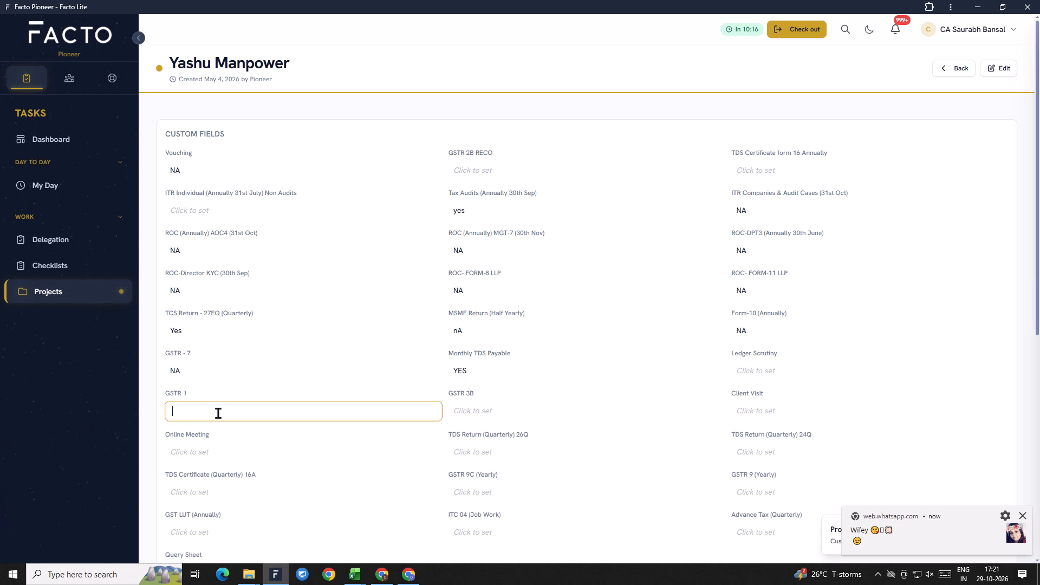
{"action": "type", "text": "NA"}
{"action": "left_click", "coordinate": [504, 413]}
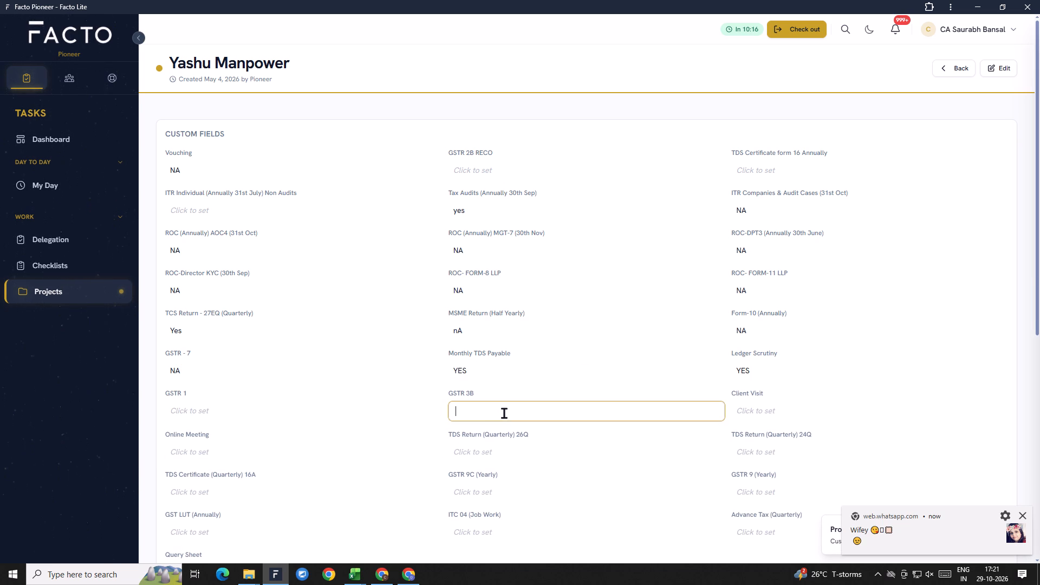
{"action": "type", "text": "NA"}
Set Client Visit to YES and Online Meeting to NA for Yashu Manpower.
{"action": "left_click", "coordinate": [772, 413]}
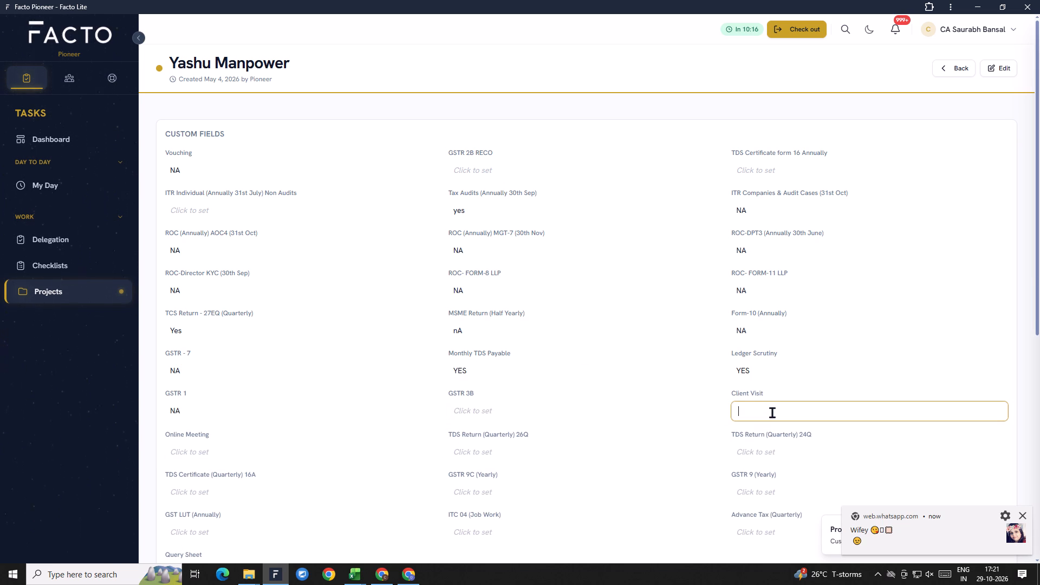
{"action": "type", "text": "YES"}
{"action": "scroll", "coordinate": [489, 413], "scroll_direction": "down", "scroll_amount": 2}
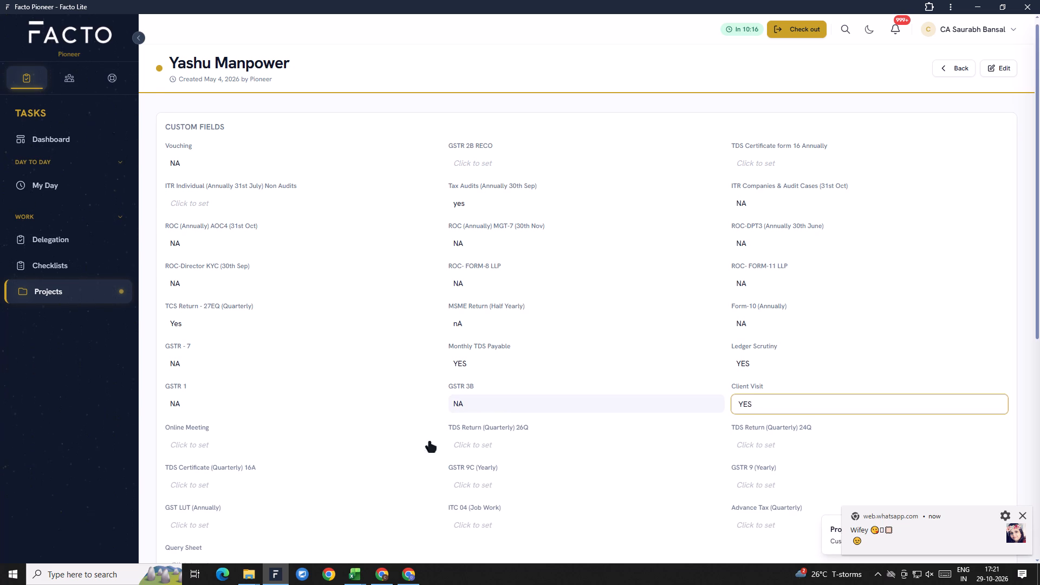
{"action": "left_click", "coordinate": [200, 346]}
{"action": "type", "text": "NA"}
Enter YES for TDS Return (Quarterly) 26Q, TDS Return (Quarterly) 24Q and TDS Certificate (Quarterly) 16A.
{"action": "left_click", "coordinate": [478, 340]}
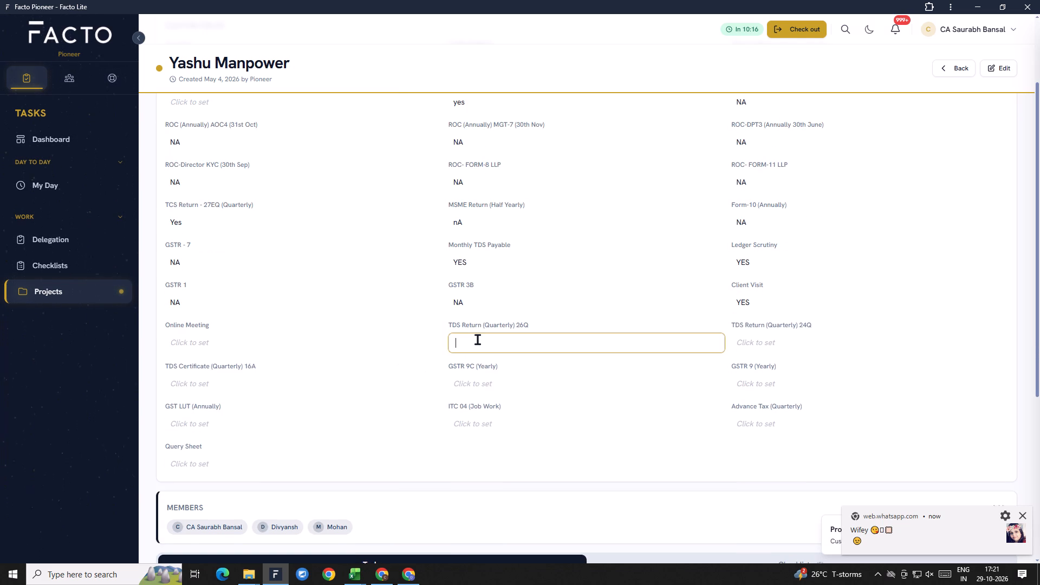
{"action": "key", "text": "u"}
{"action": "key", "text": "BackSpace"}
{"action": "type", "text": "YES"}
{"action": "left_click", "coordinate": [763, 347]}
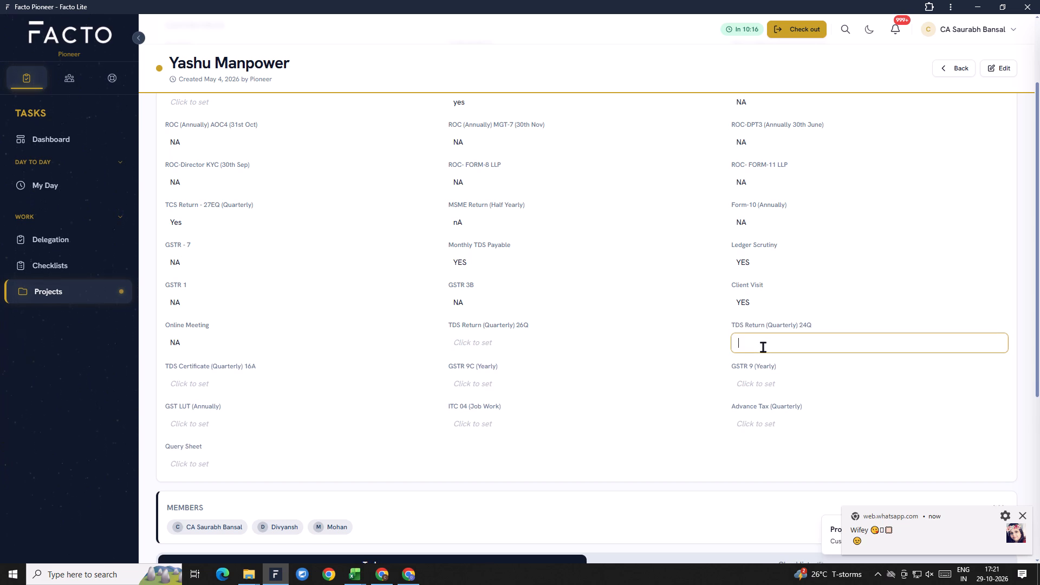
{"action": "type", "text": "YES"}
{"action": "left_click", "coordinate": [208, 381]}
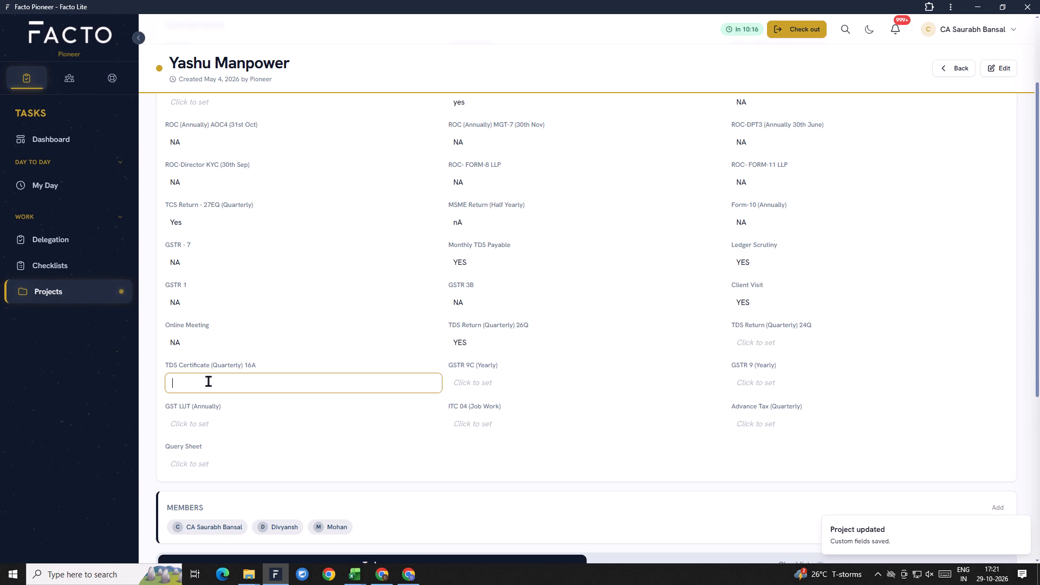
{"action": "type", "text": "YES"}
Set GSTR 9C (Yearly) and GSTR 9 (Yearly) to YES, and GST LUT (Annually) and ITC 04 (Job Work) to NA.
{"action": "left_click", "coordinate": [477, 379]}
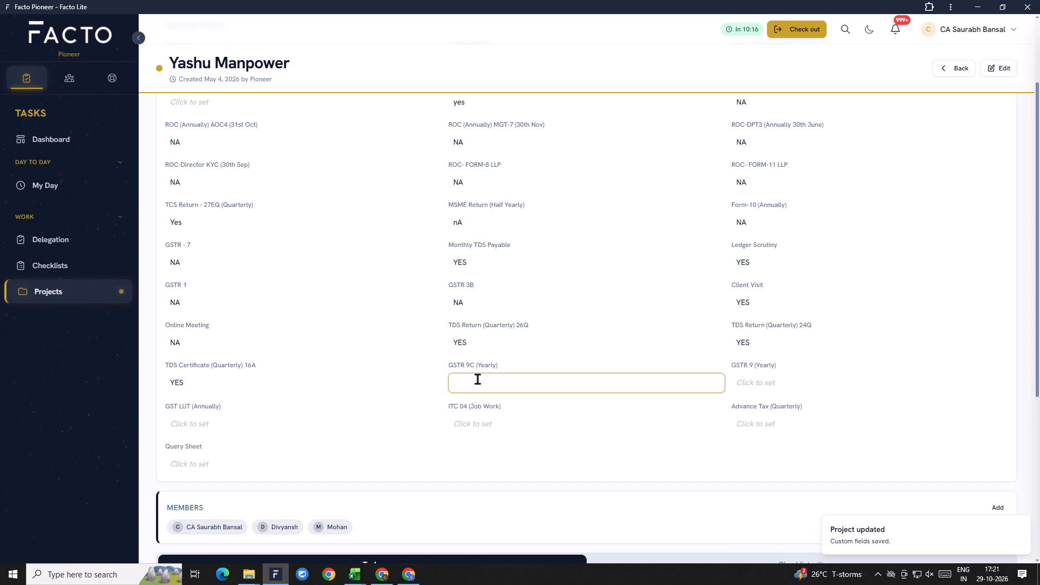
{"action": "type", "text": "YES"}
{"action": "left_click", "coordinate": [772, 386]}
{"action": "type", "text": "YES"}
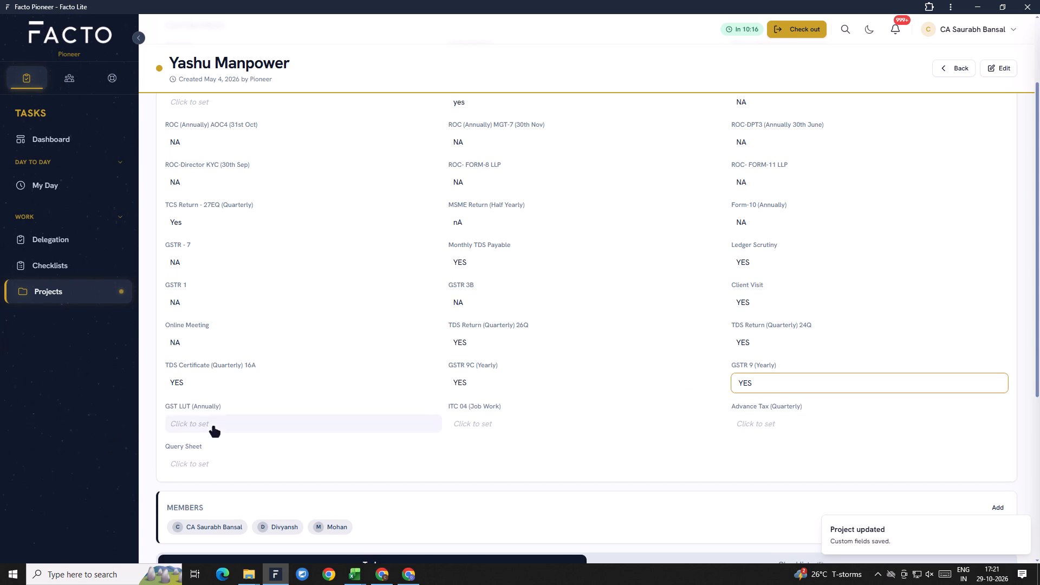
{"action": "left_click", "coordinate": [213, 427]}
{"action": "type", "text": "NA"}
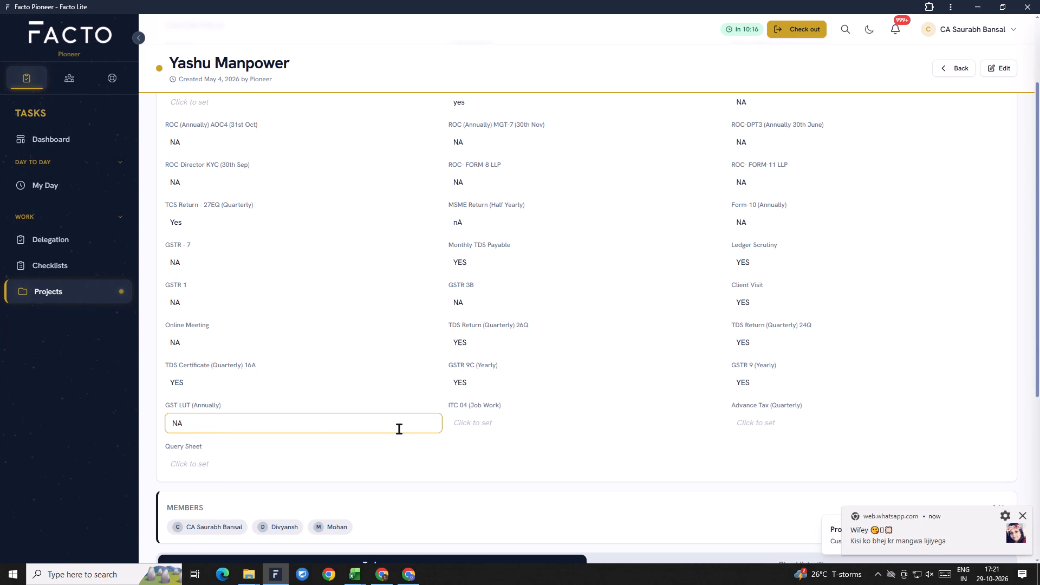
{"action": "left_click", "coordinate": [467, 428]}
{"action": "type", "text": "NA"}
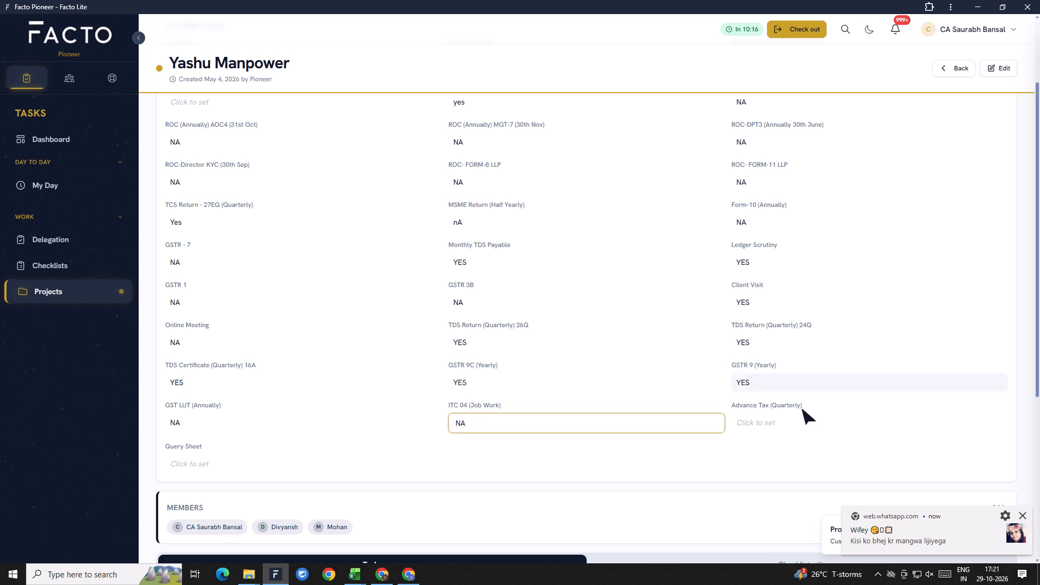
Set Advance Tax (Quarterly) to 15th Dec in the Yashu Manpower custom fields.
{"action": "left_click", "coordinate": [773, 421]}
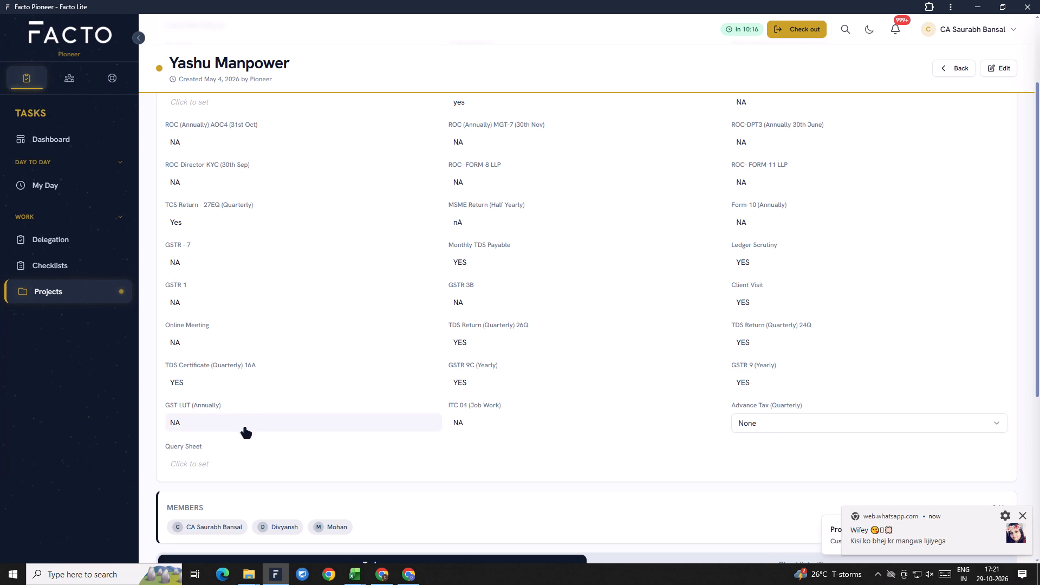
{"action": "left_click", "coordinate": [769, 430]}
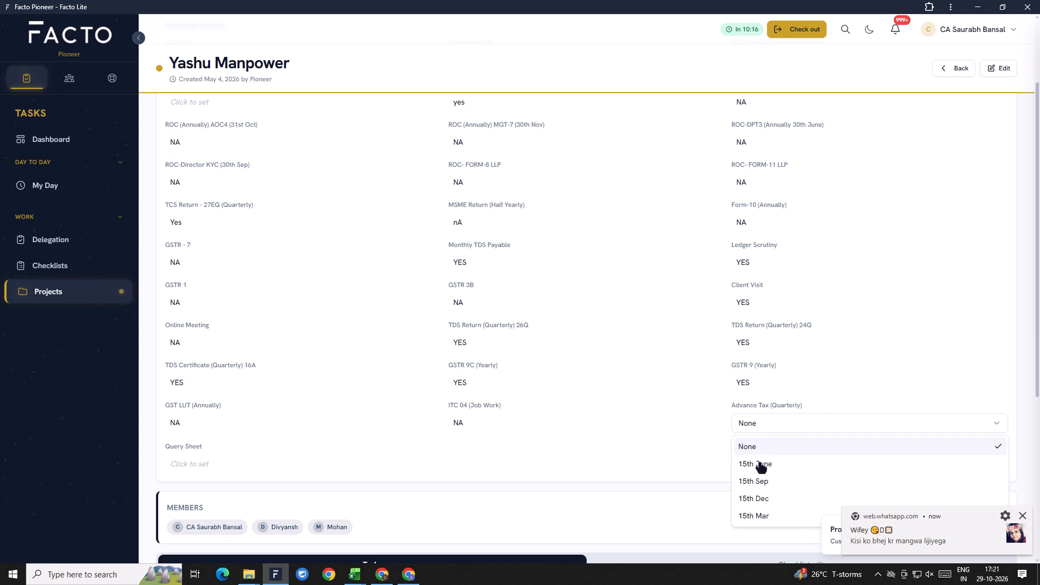
{"action": "left_click", "coordinate": [767, 502]}
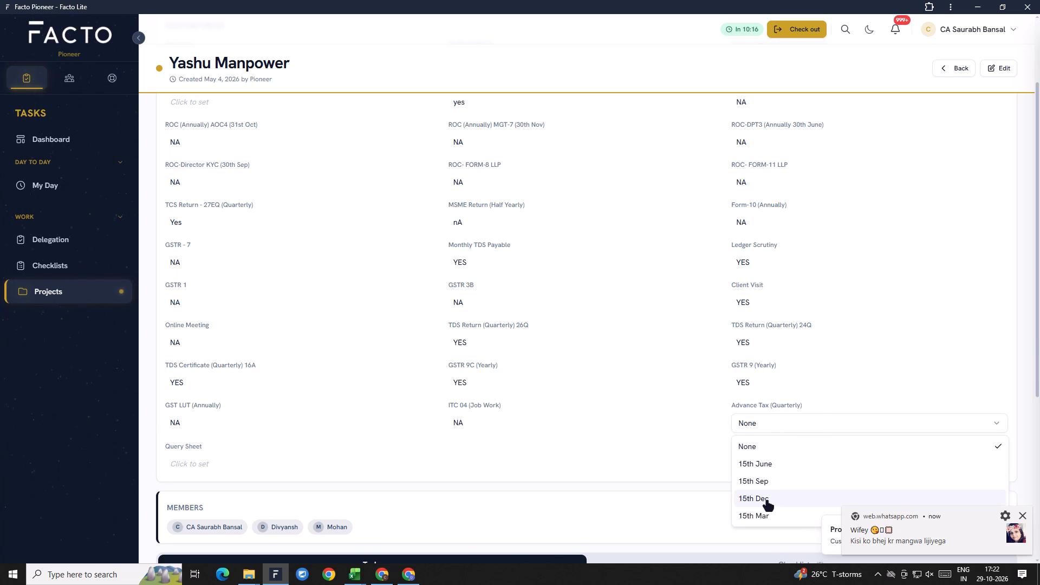
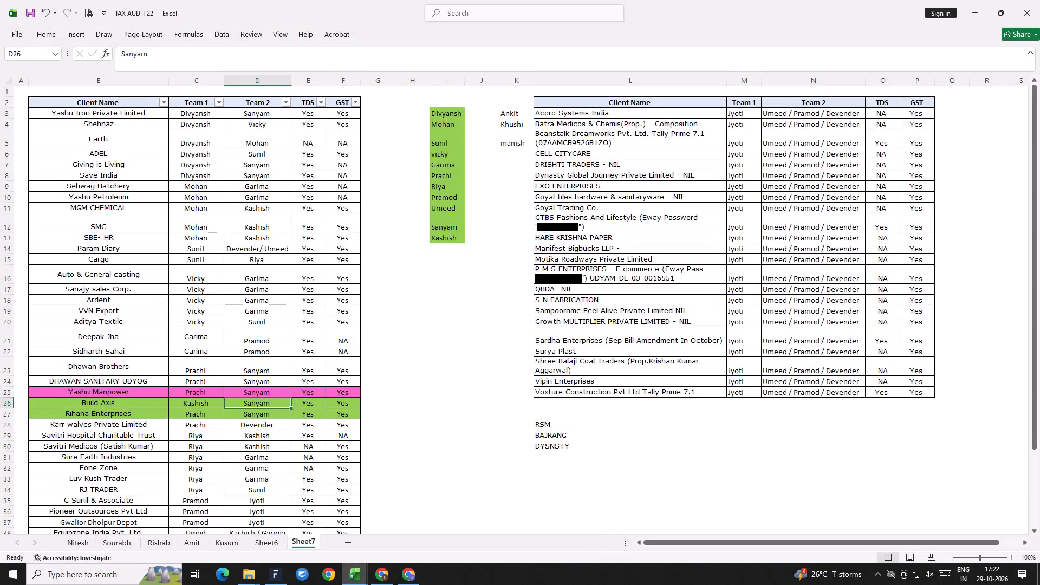
Switch to Facto and deselect all three current members of Yashu Manpower, including Divyansh and Mohan.
{"action": "key", "text": "alt+Tab"}
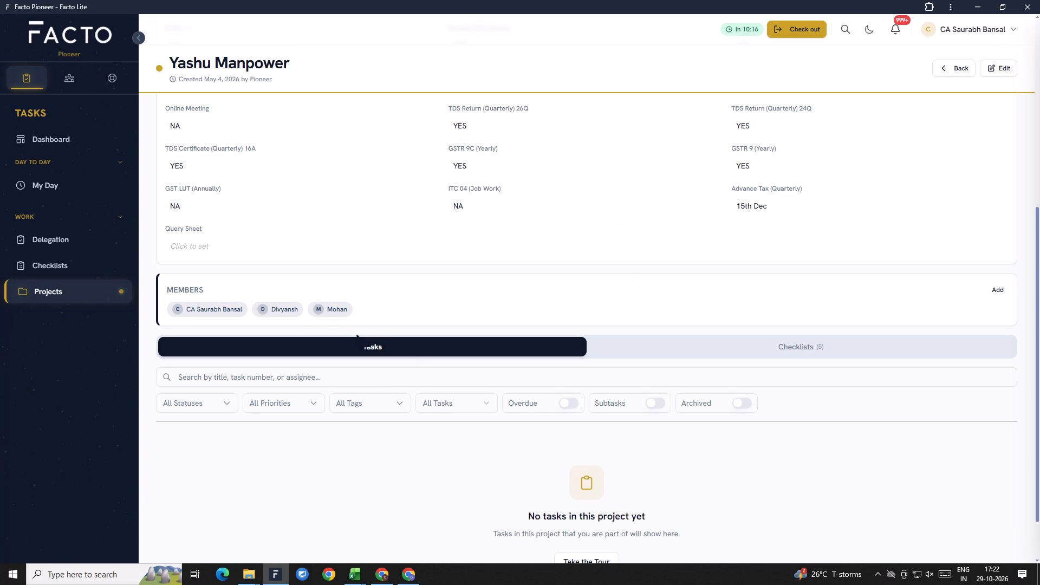
{"action": "left_click", "coordinate": [994, 289]}
{"action": "left_click", "coordinate": [328, 309]}
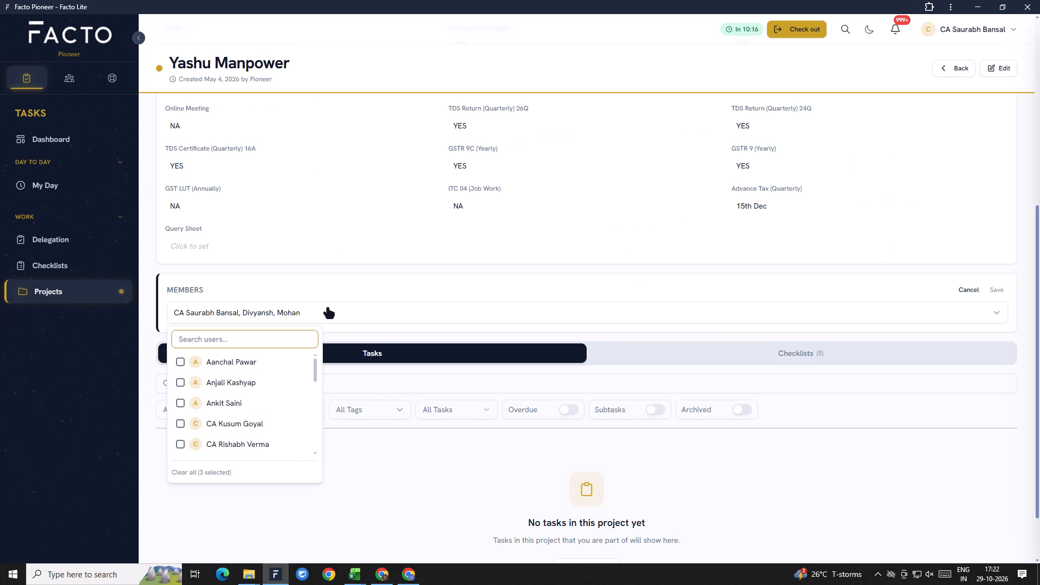
{"action": "scroll", "coordinate": [226, 390], "scroll_direction": "down", "scroll_amount": 1}
{"action": "left_click", "coordinate": [212, 413]}
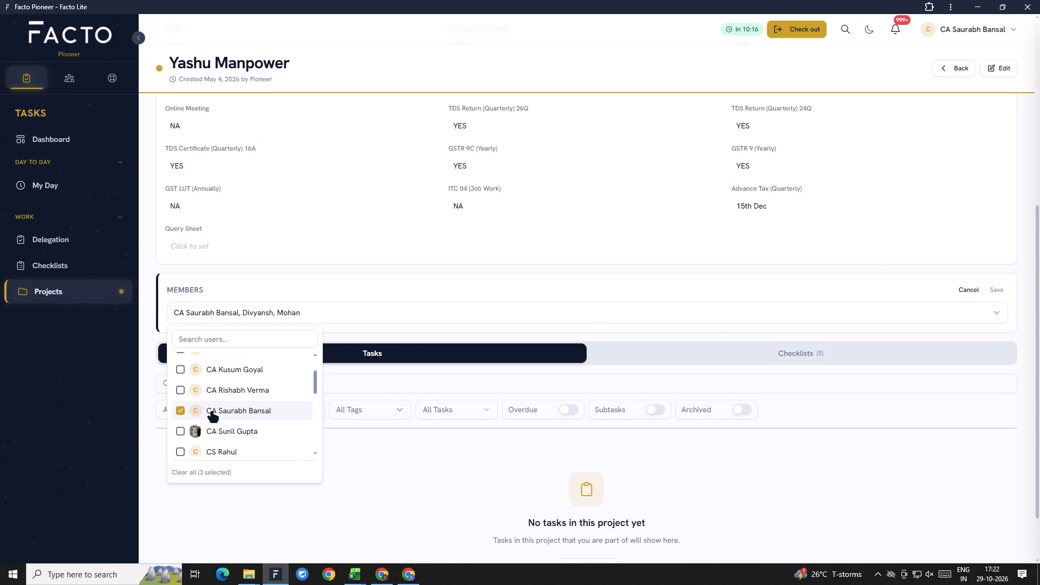
{"action": "scroll", "coordinate": [214, 428], "scroll_direction": "down", "scroll_amount": 2}
{"action": "left_click", "coordinate": [219, 368]}
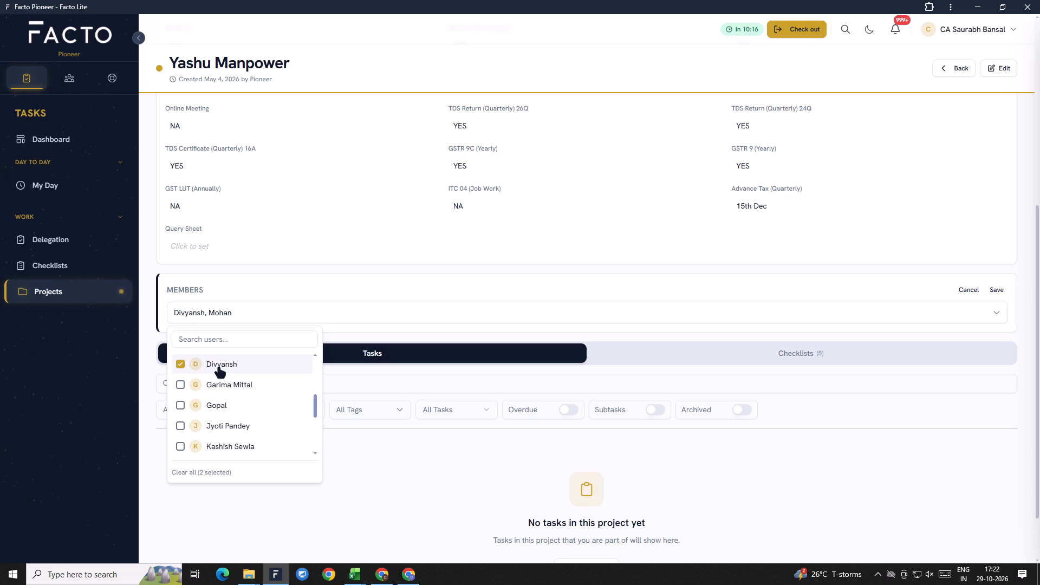
{"action": "scroll", "coordinate": [230, 422], "scroll_direction": "down", "scroll_amount": 4}
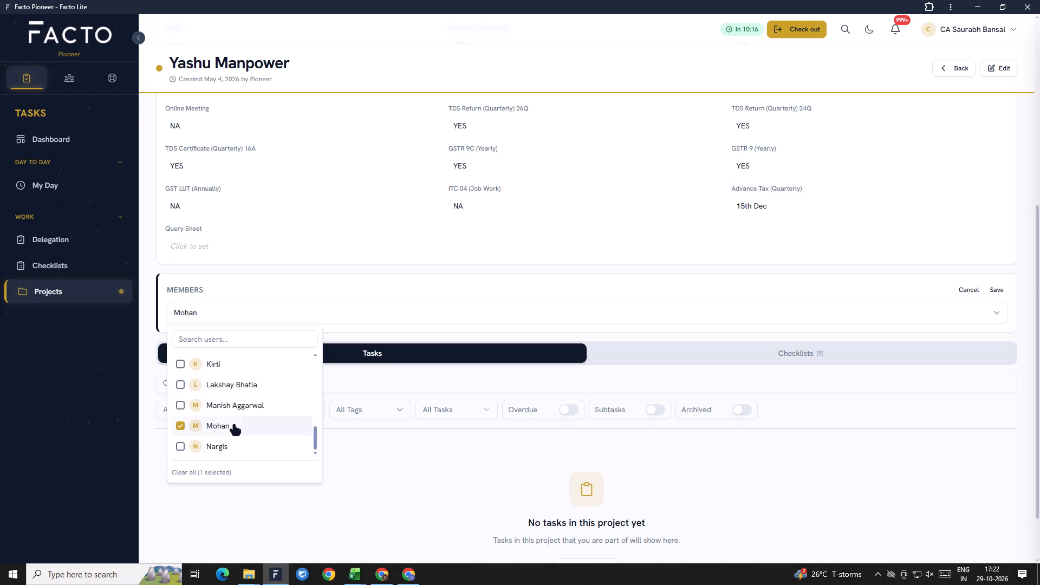
{"action": "scroll", "coordinate": [233, 434], "scroll_direction": "down", "scroll_amount": 2}
{"action": "left_click", "coordinate": [218, 427]}
Reselect the signed-in CA and add Prachi in the Yashu Manpower member selection.
{"action": "scroll", "coordinate": [250, 428], "scroll_direction": "down", "scroll_amount": 2}
{"action": "scroll", "coordinate": [238, 407], "scroll_direction": "up", "scroll_amount": 4}
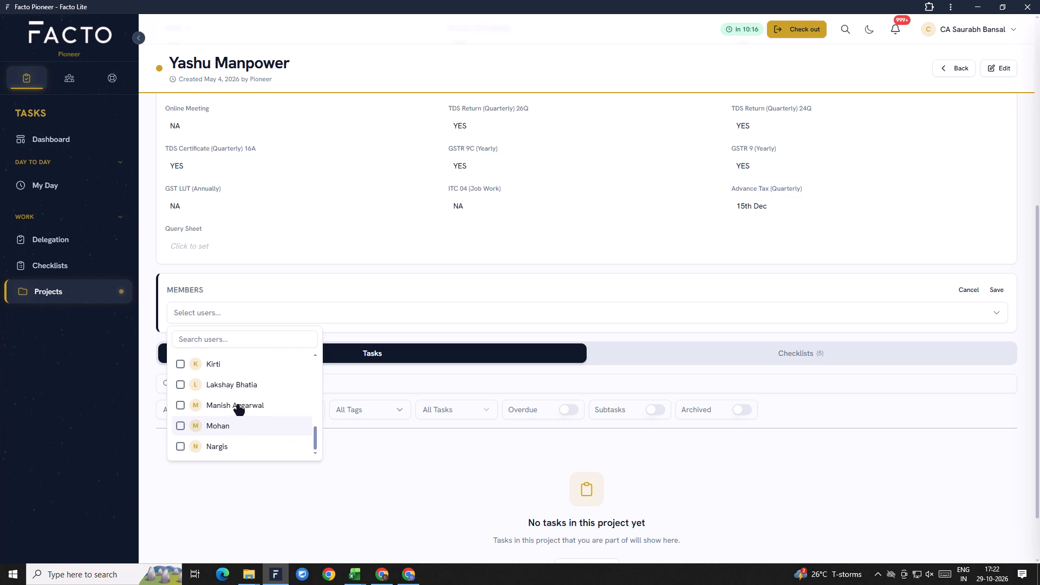
{"action": "scroll", "coordinate": [243, 371], "scroll_direction": "up", "scroll_amount": 2}
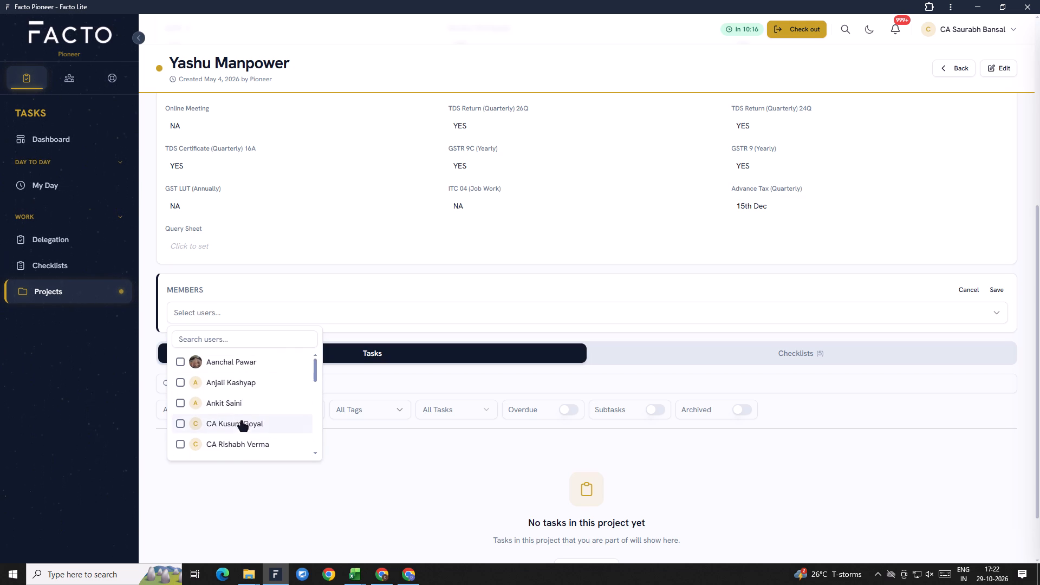
{"action": "scroll", "coordinate": [245, 426], "scroll_direction": "down", "scroll_amount": 2}
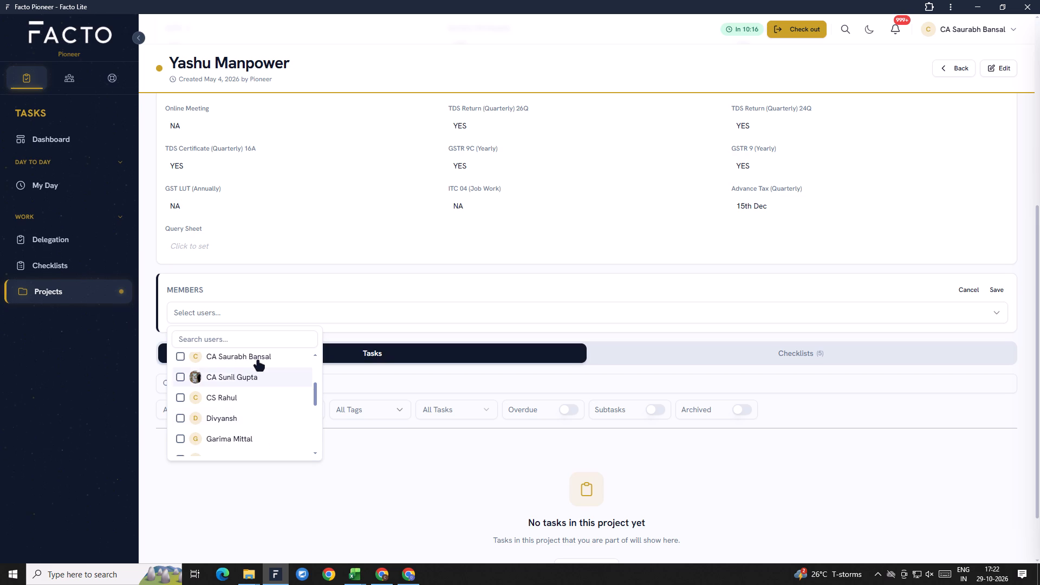
{"action": "left_click", "coordinate": [258, 361]}
{"action": "left_click", "coordinate": [239, 337]}
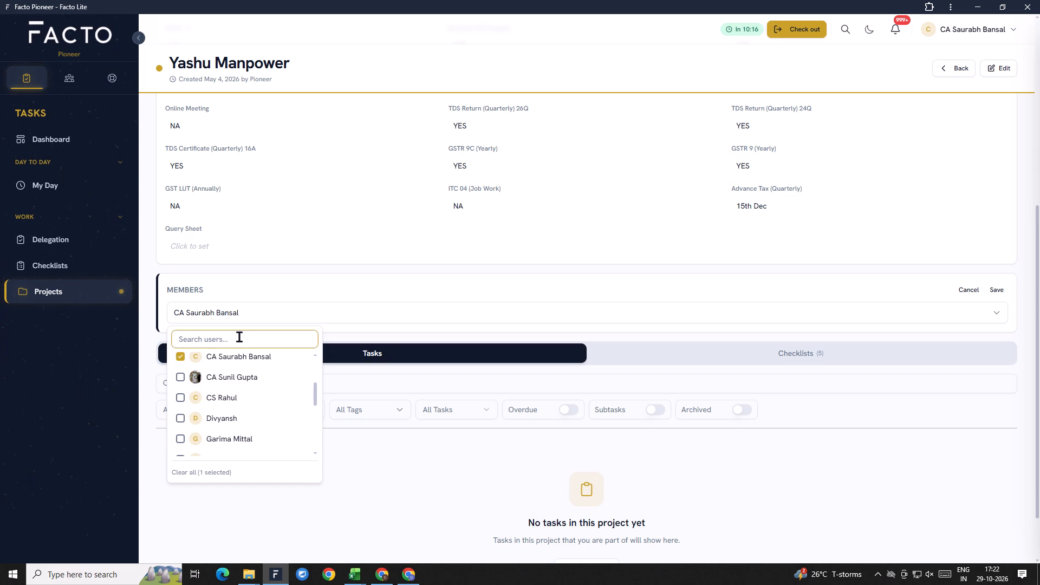
{"action": "type", "text": "PRA"}
{"action": "left_click", "coordinate": [242, 359]}
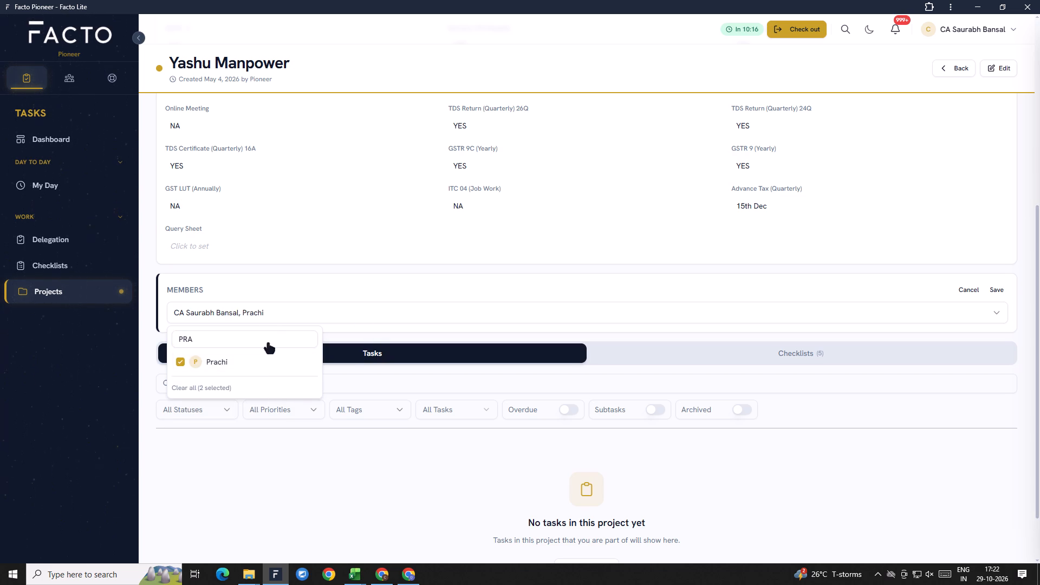
Add Sanyam to the Yashu Manpower members, save the selection and return to the projects list.
{"action": "left_click", "coordinate": [266, 331]}
{"action": "key", "text": "BackSpace"}
{"action": "key", "text": "BackSpace"}
{"action": "key", "text": "BackSpace"}
{"action": "key", "text": "BackSpace"}
{"action": "key", "text": "BackSpace"}
{"action": "key", "text": "BackSpace"}
{"action": "type", "text": "SANY"}
{"action": "left_click", "coordinate": [227, 363]}
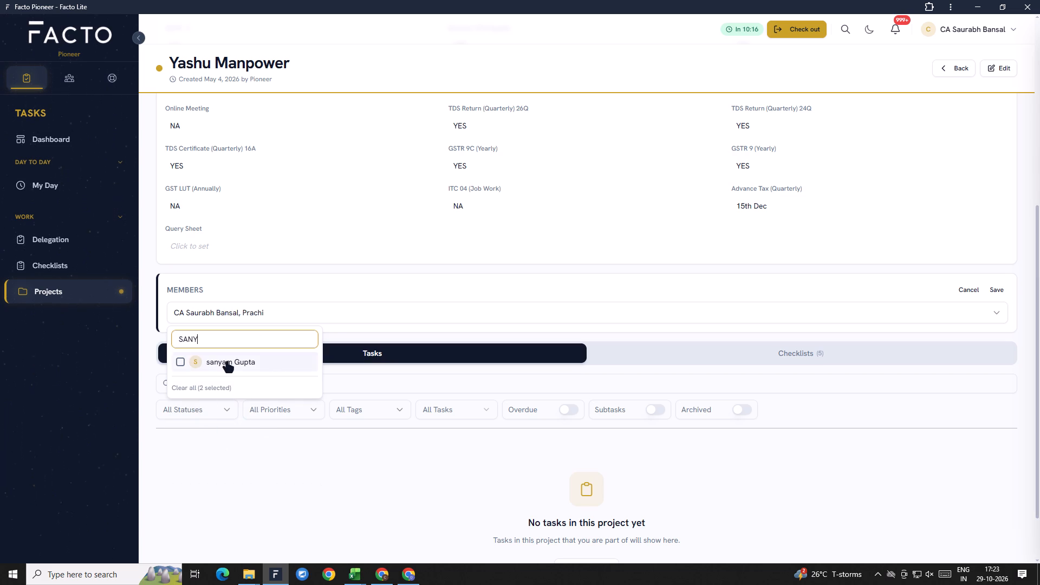
{"action": "left_click", "coordinate": [579, 366]}
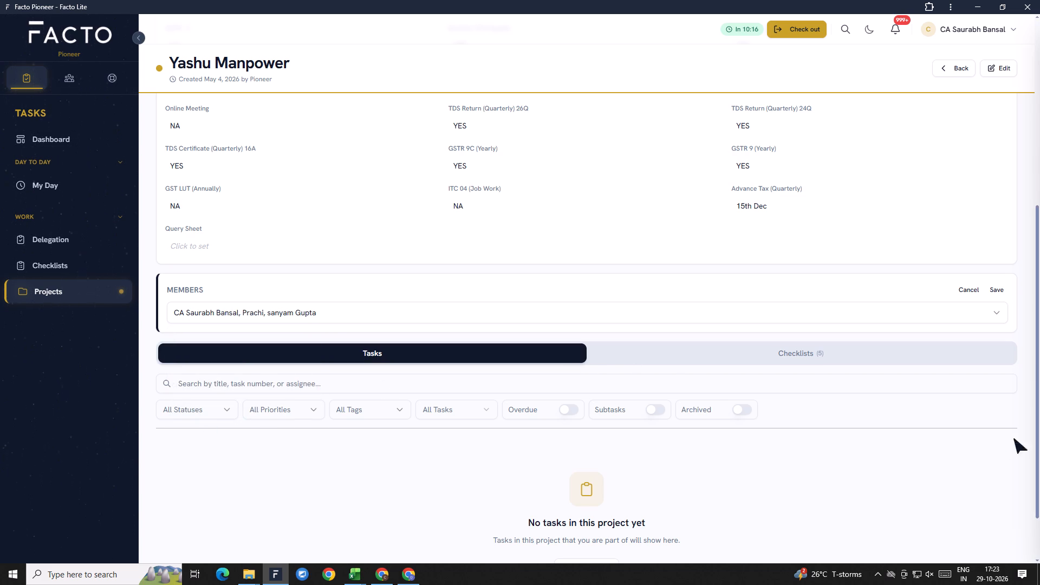
{"action": "left_click", "coordinate": [989, 287]}
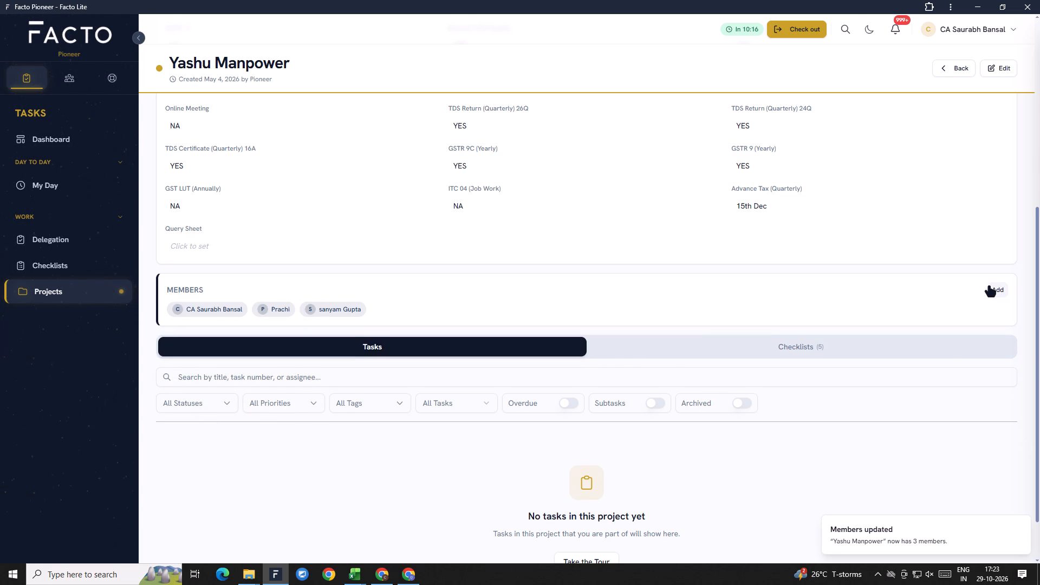
{"action": "scroll", "coordinate": [746, 281], "scroll_direction": "up", "scroll_amount": 5}
{"action": "left_click", "coordinate": [946, 72]}
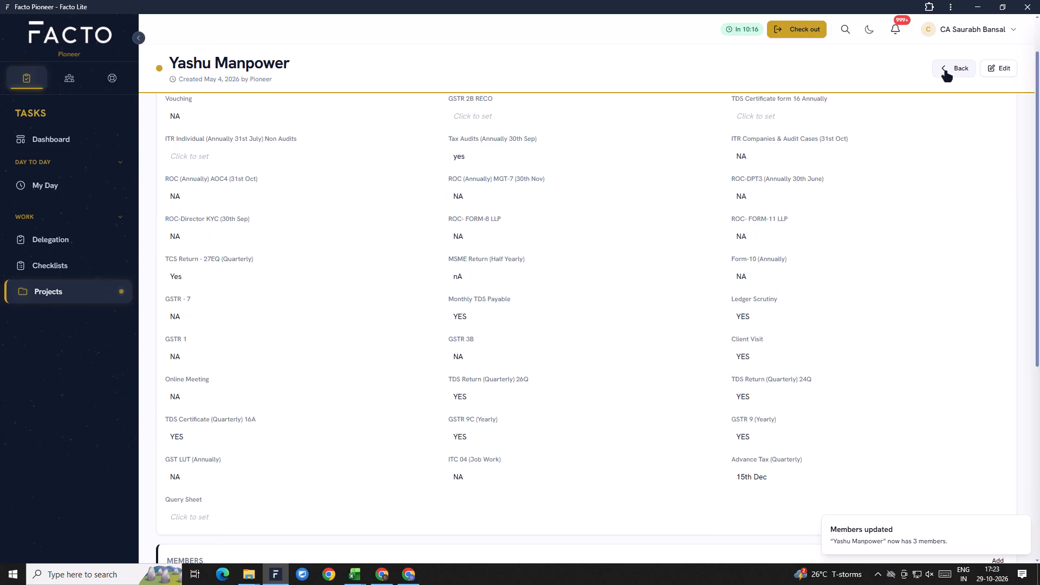
Switch to the Excel team sheet and fill the Yashu Manpower row green from Client Name through GST.
{"action": "key", "text": "alt+Tab"}
{"action": "key", "text": "Down"}
{"action": "key", "text": "Left"}
{"action": "key", "text": "Up"}
{"action": "key", "text": "Up"}
{"action": "key", "text": "Left"}
{"action": "key", "text": "Up"}
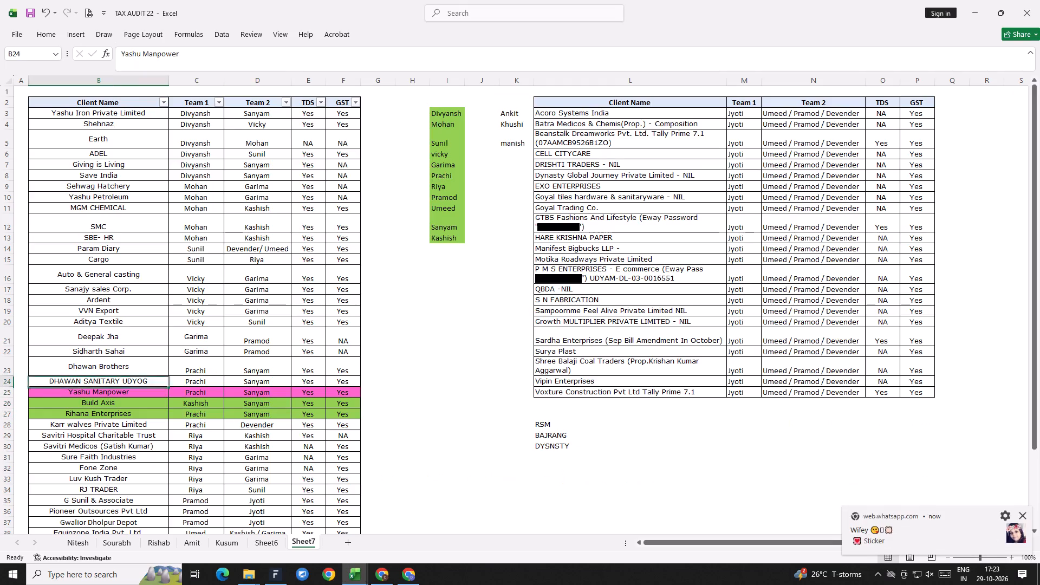
{"action": "key", "text": "Down"}
{"action": "key", "text": "shift+Right"}
{"action": "key", "text": "shift+Right"}
{"action": "key", "text": "shift+Right"}
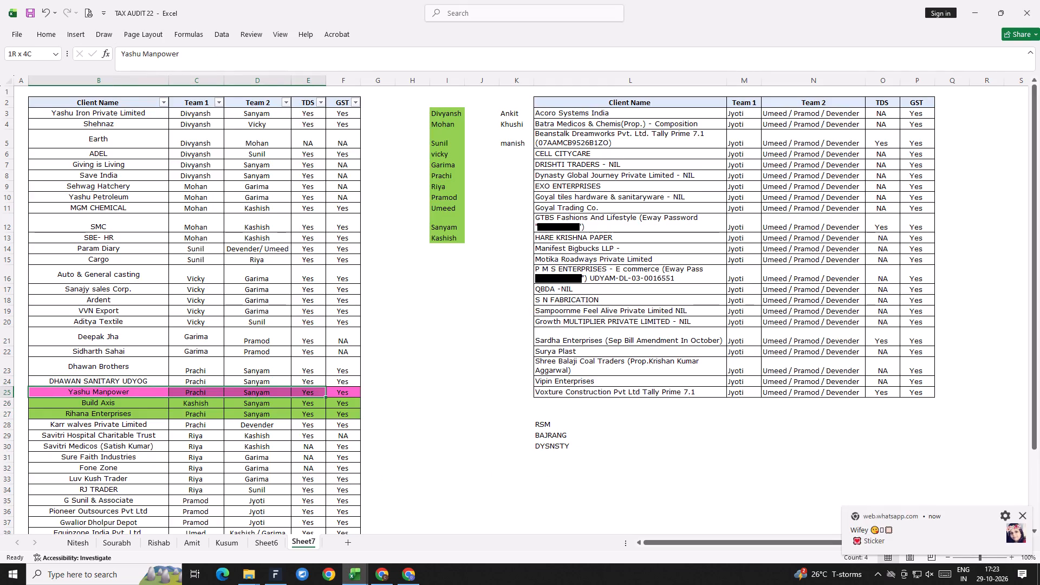
{"action": "key", "text": "shift+Right"}
{"action": "left_click", "coordinate": [43, 35]}
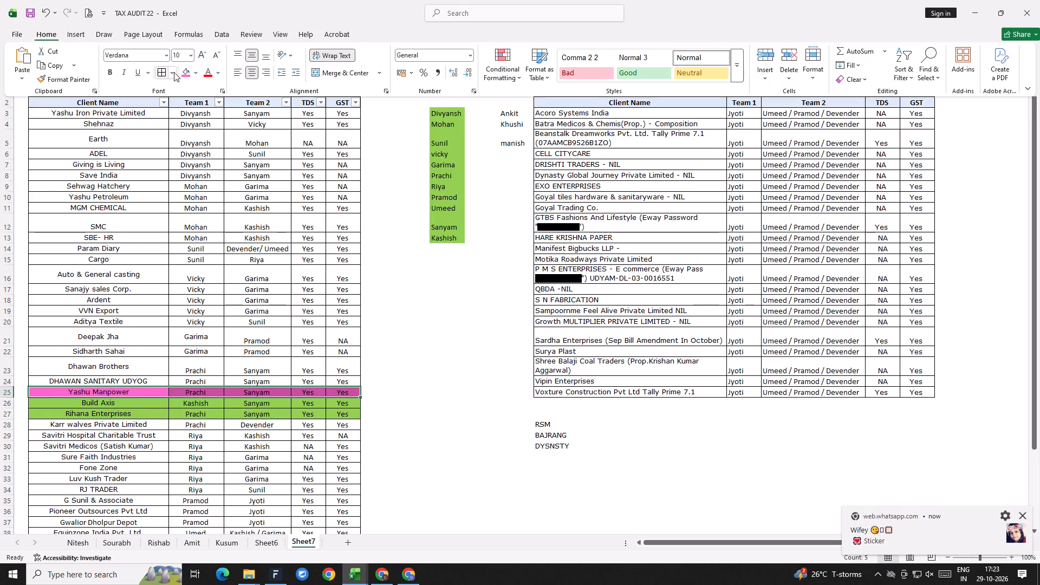
{"action": "left_click", "coordinate": [196, 72]}
{"action": "left_click", "coordinate": [248, 236]}
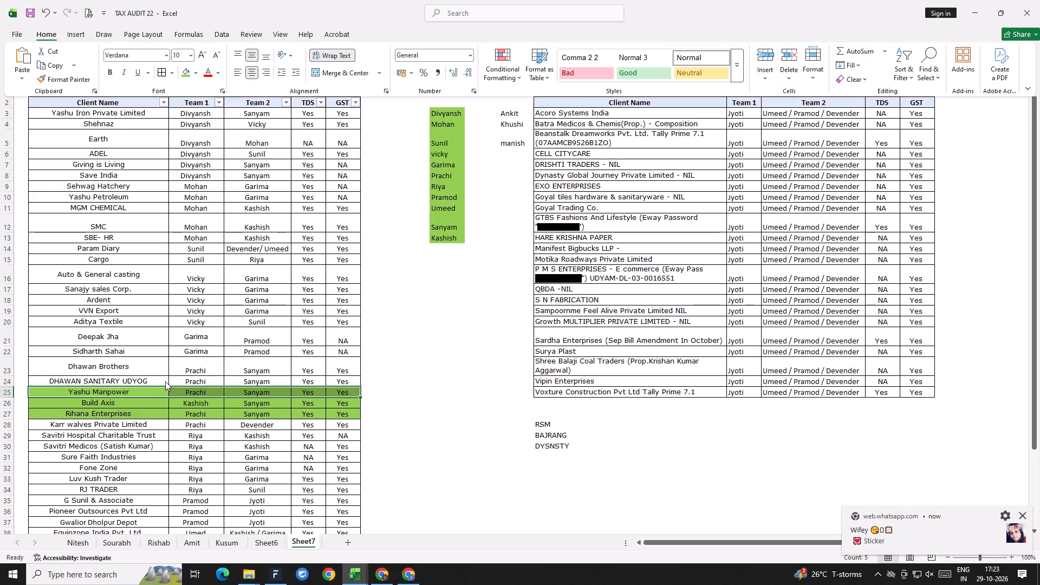
{"action": "left_click", "coordinate": [161, 382]}
Switch to Facto, open the G Sunil & Associates project and review its custom fields and members.
{"action": "key", "text": "alt+Tab"}
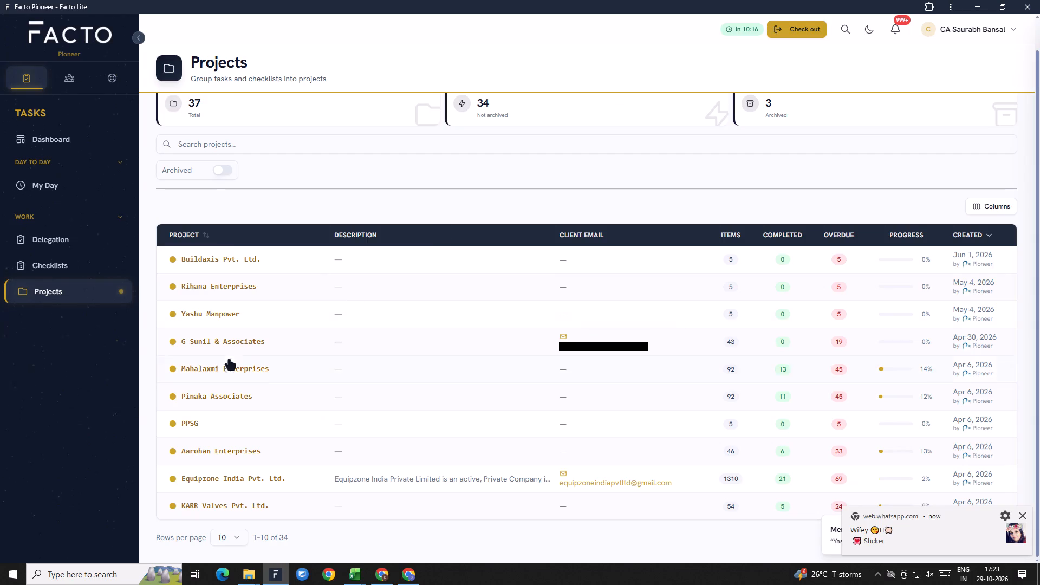
{"action": "left_click", "coordinate": [231, 345]}
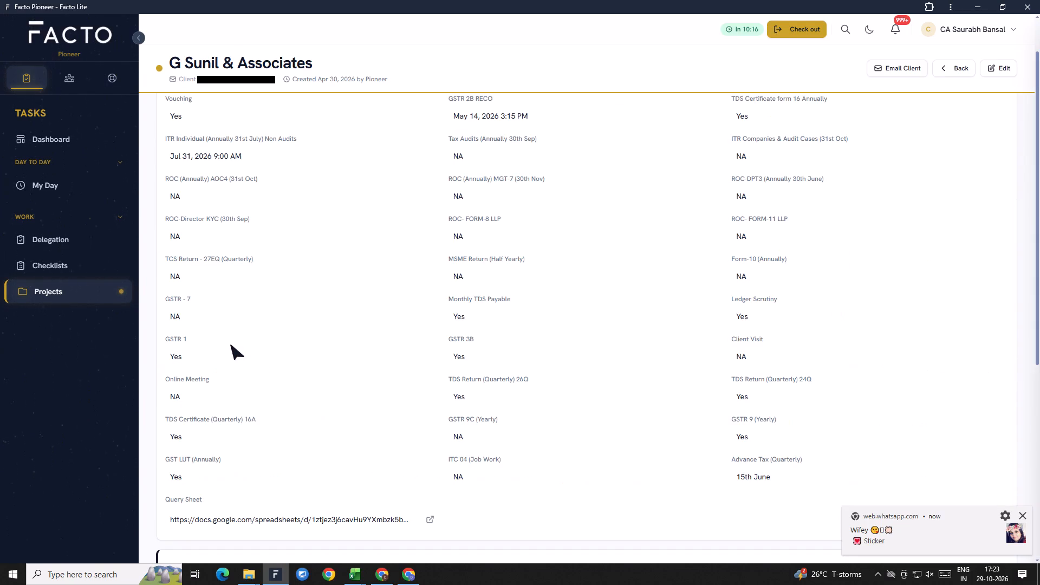
{"action": "scroll", "coordinate": [354, 354], "scroll_direction": "down", "scroll_amount": 4}
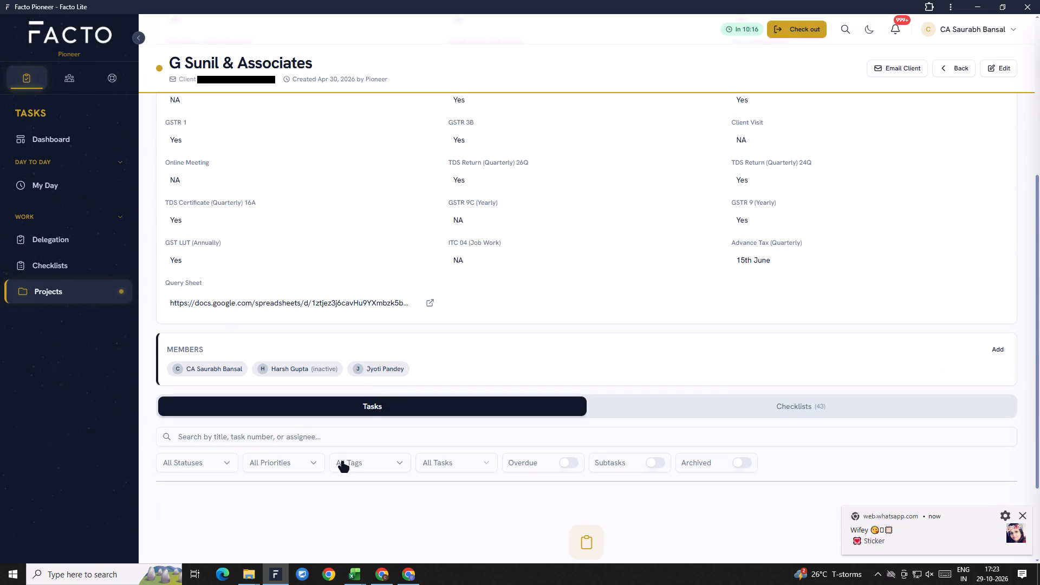
{"action": "scroll", "coordinate": [380, 339], "scroll_direction": "up", "scroll_amount": 5}
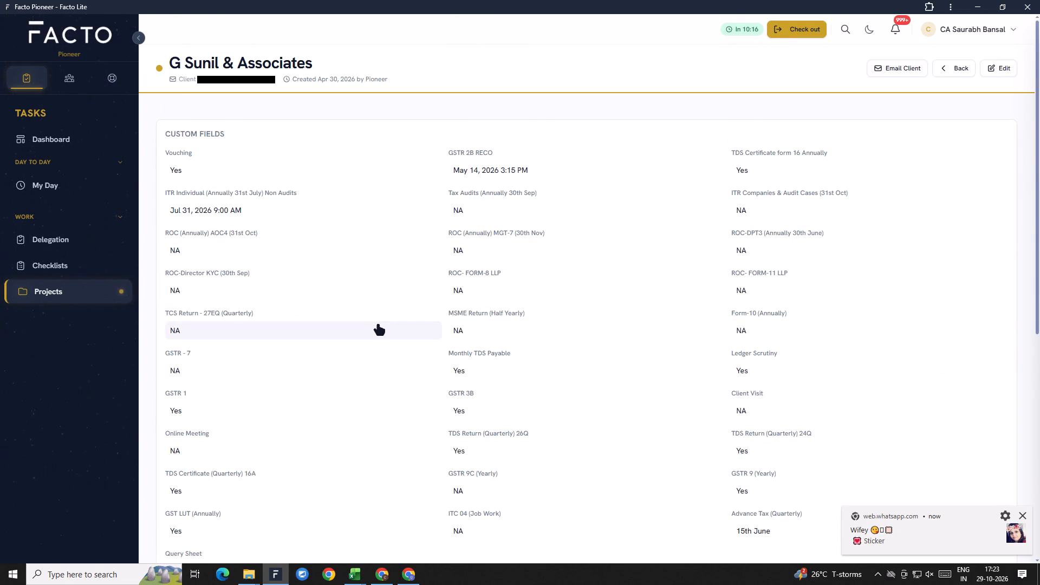
{"action": "scroll", "coordinate": [315, 344], "scroll_direction": "down", "scroll_amount": 2}
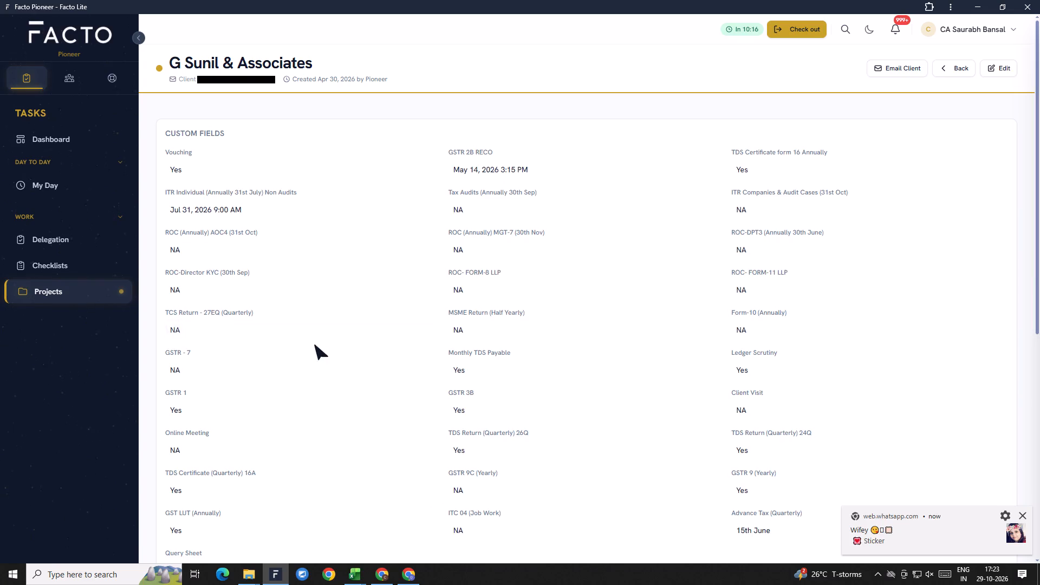
{"action": "scroll", "coordinate": [315, 345], "scroll_direction": "down", "scroll_amount": 6}
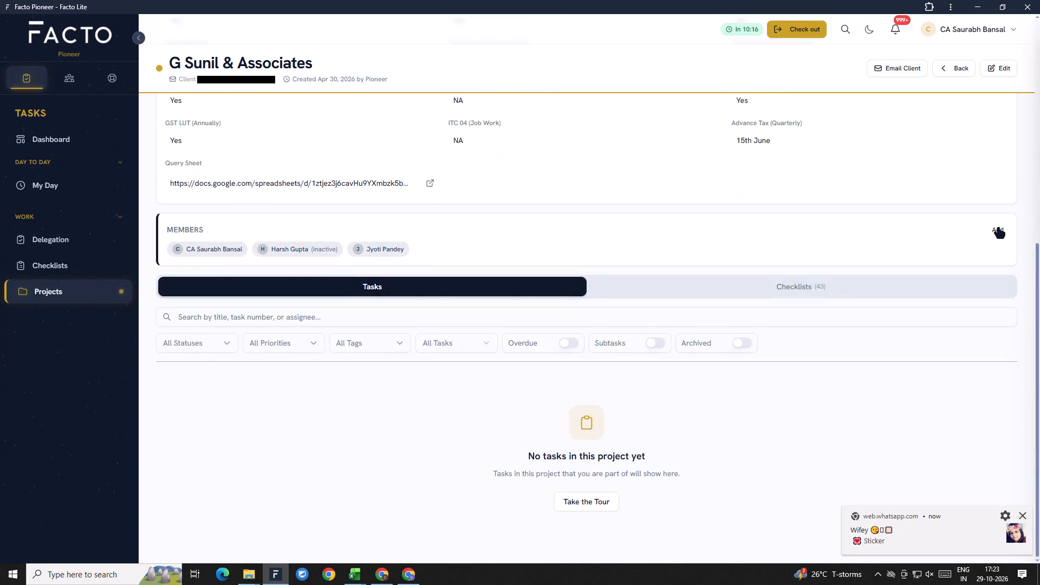
Open member editing for G Sunil & Associates and try to locate User #16, searching the user list for USER.
{"action": "left_click", "coordinate": [998, 229]}
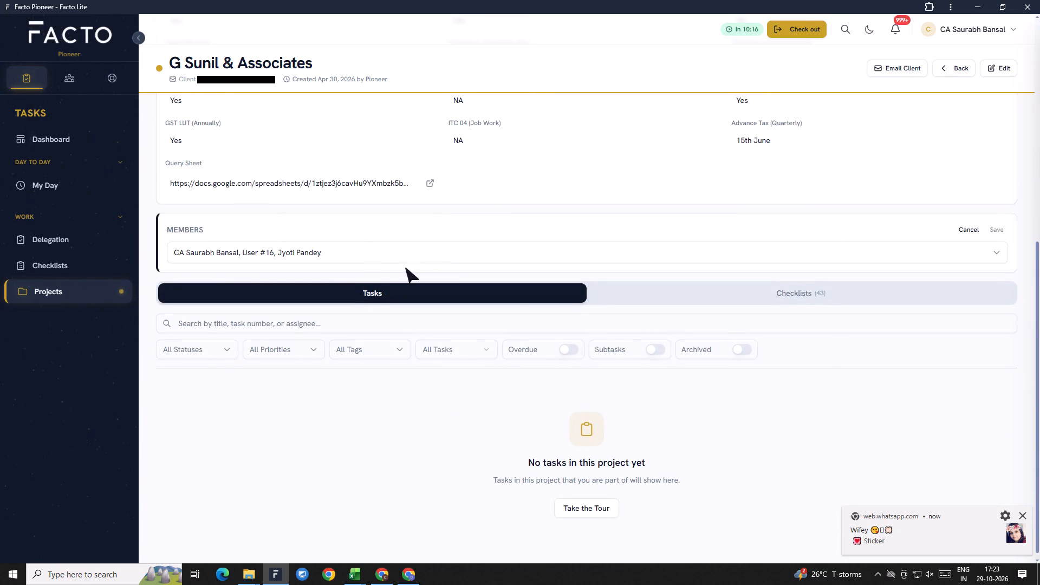
{"action": "left_click", "coordinate": [356, 255]}
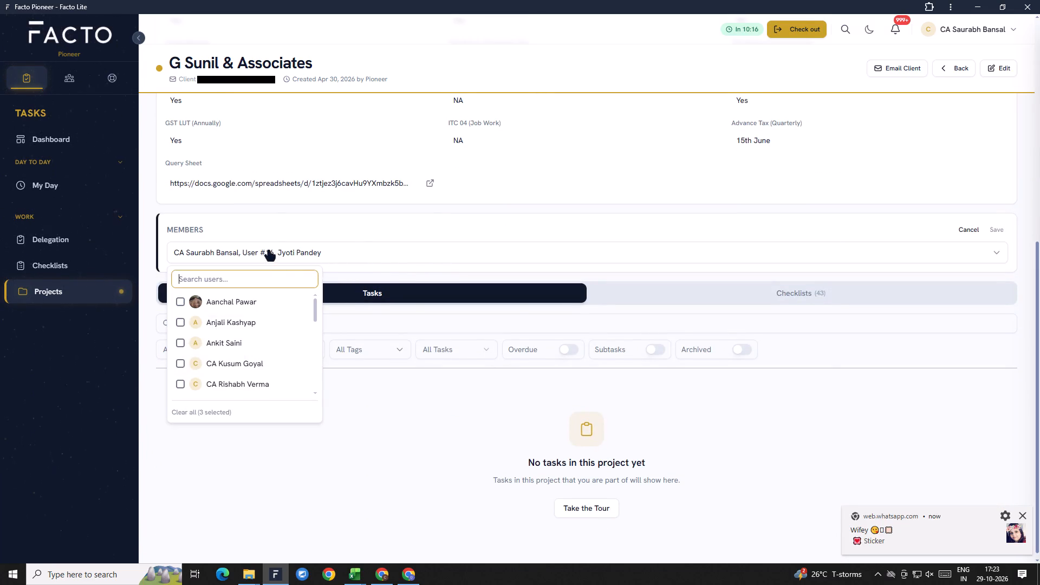
{"action": "left_click", "coordinate": [269, 251]}
{"action": "double_click", "coordinate": [282, 255]}
{"action": "left_click", "coordinate": [347, 249]}
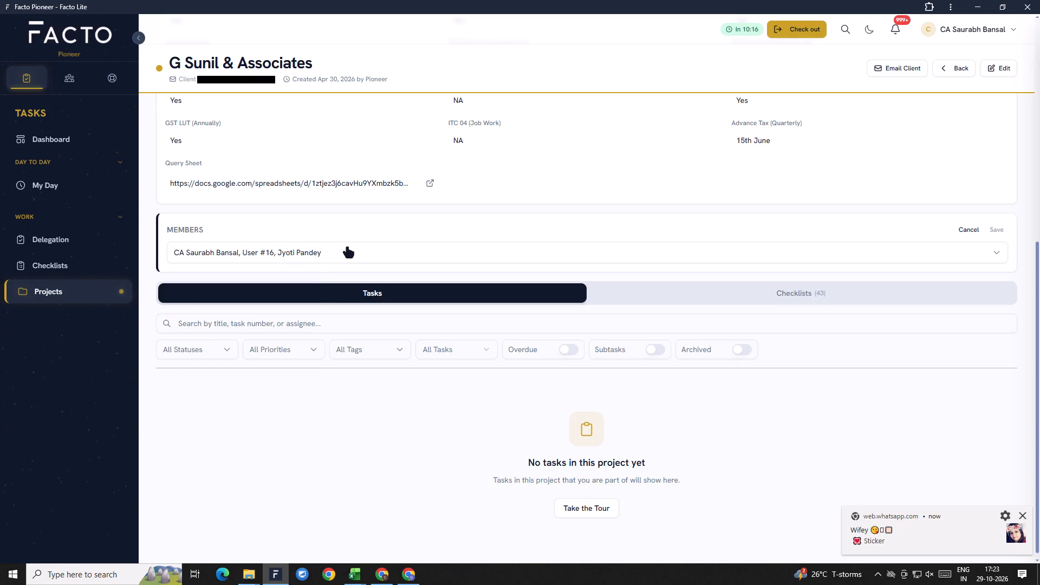
{"action": "double_click", "coordinate": [348, 250]}
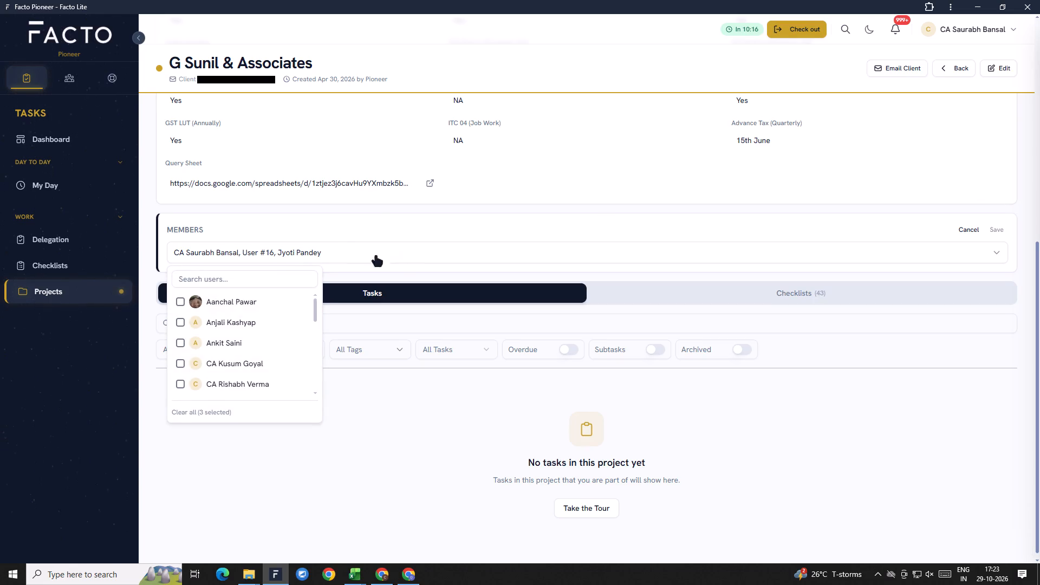
{"action": "scroll", "coordinate": [223, 329], "scroll_direction": "down", "scroll_amount": 3}
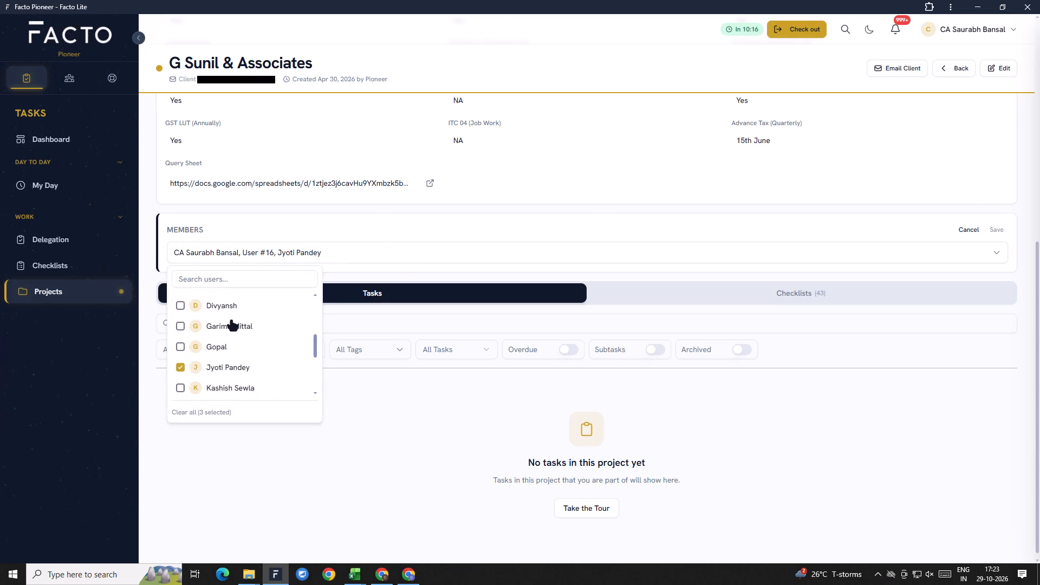
{"action": "scroll", "coordinate": [235, 365], "scroll_direction": "down", "scroll_amount": 7}
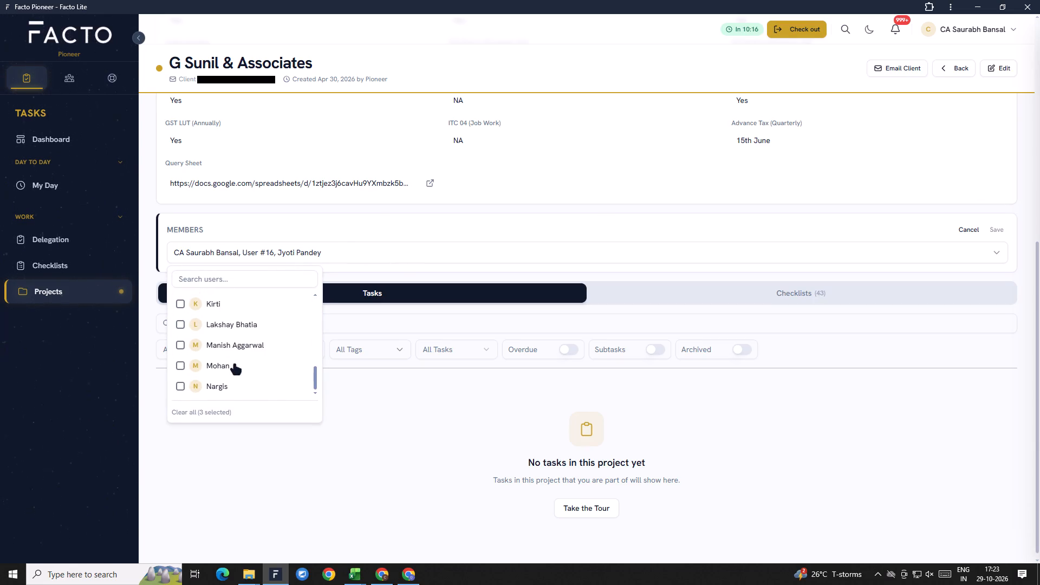
{"action": "scroll", "coordinate": [235, 313], "scroll_direction": "up", "scroll_amount": 4}
{"action": "left_click", "coordinate": [233, 277]}
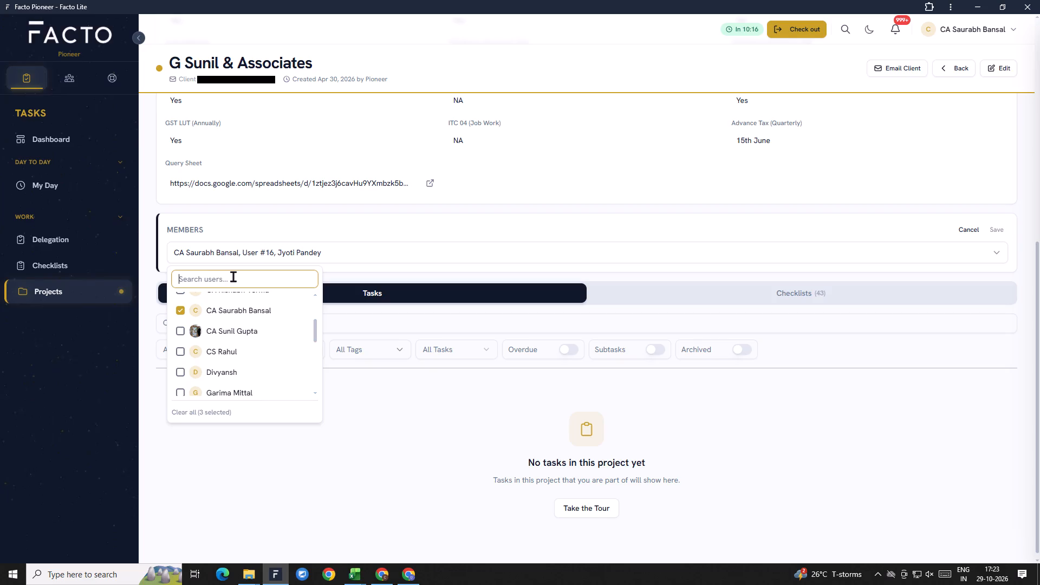
{"action": "type", "text": "USER"}
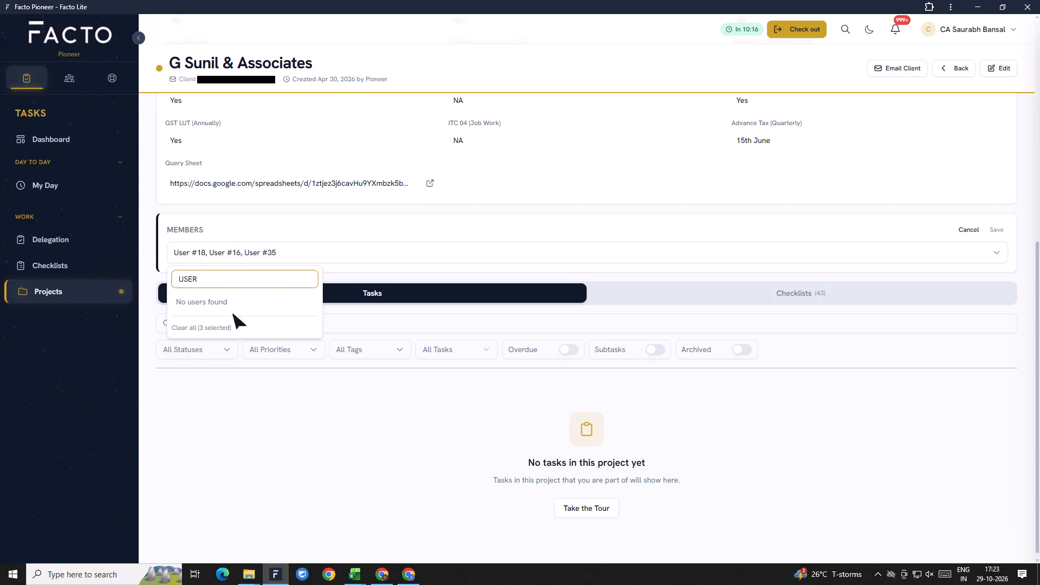
{"action": "left_click", "coordinate": [272, 252]}
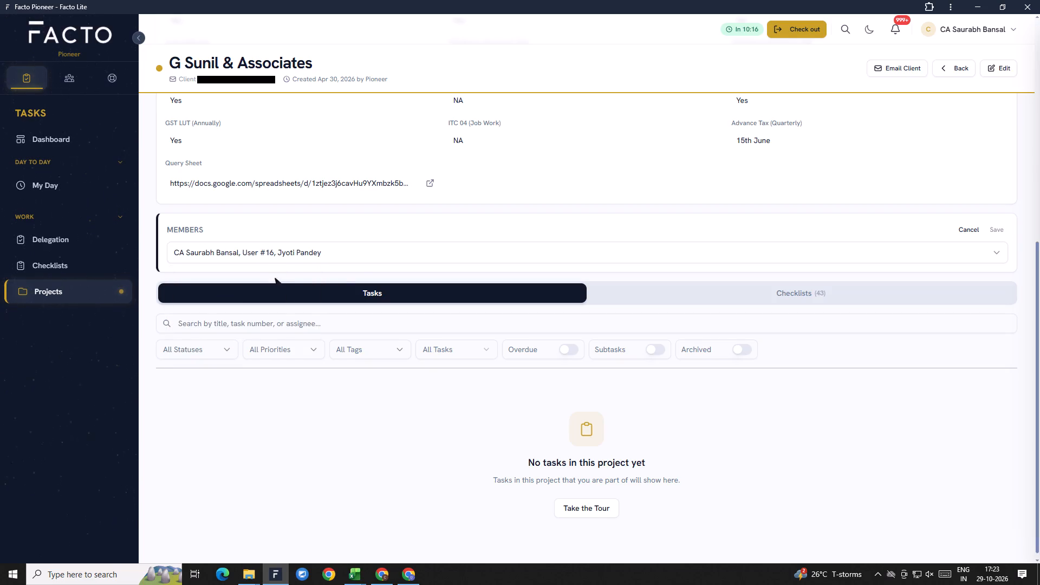
Search the user list for PAR, add Parmod to the G Sunil & Associates members and save the selection.
{"action": "left_click", "coordinate": [362, 252]}
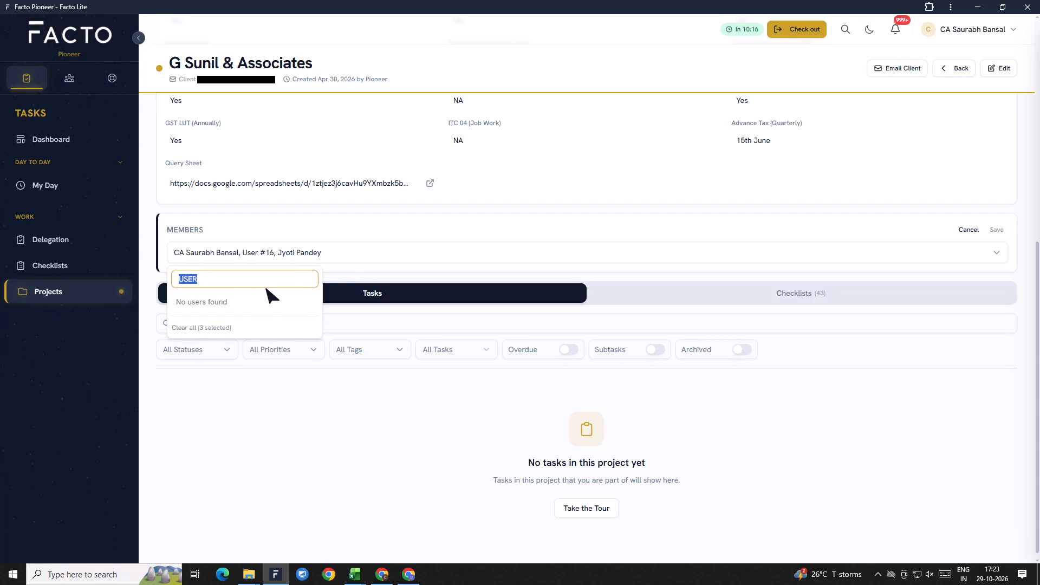
{"action": "key", "text": "BackSpace"}
{"action": "key", "text": "BackSpace"}
{"action": "type", "text": "PRA"}
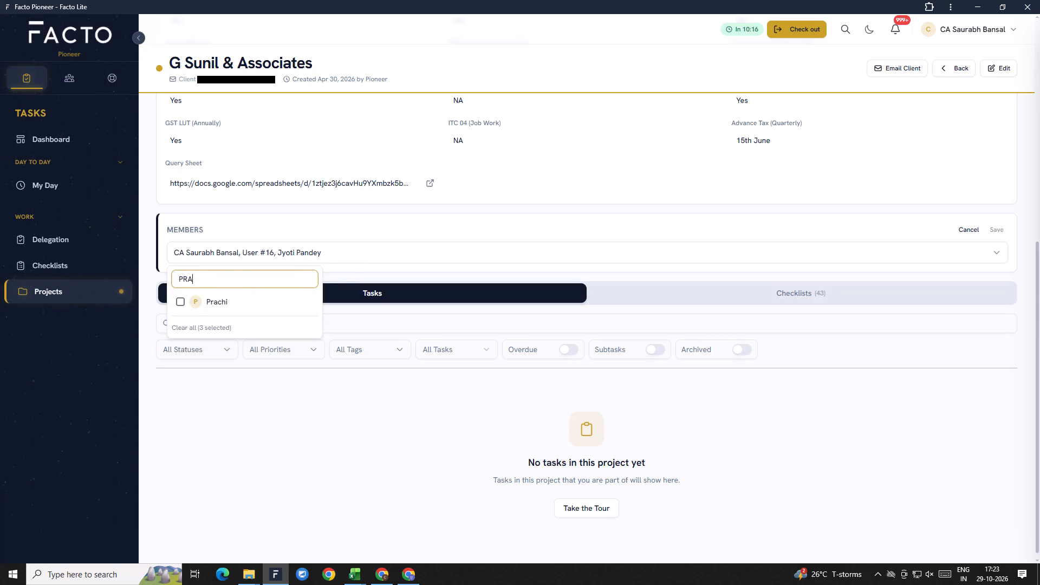
{"action": "key", "text": "BackSpace"}
{"action": "key", "text": "BackSpace"}
{"action": "type", "text": "AR"}
{"action": "left_click", "coordinate": [219, 305]}
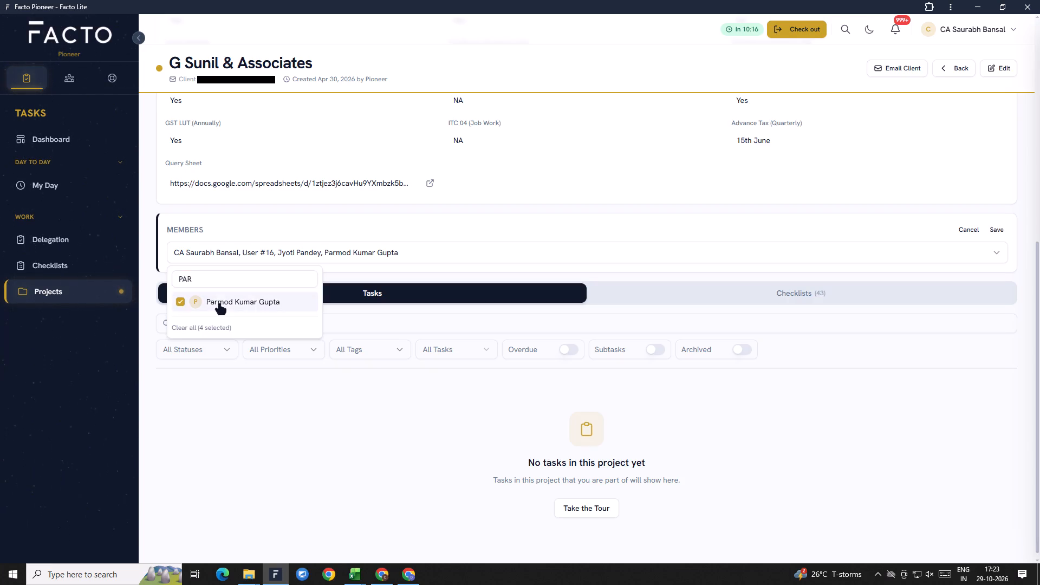
{"action": "left_click", "coordinate": [838, 322]}
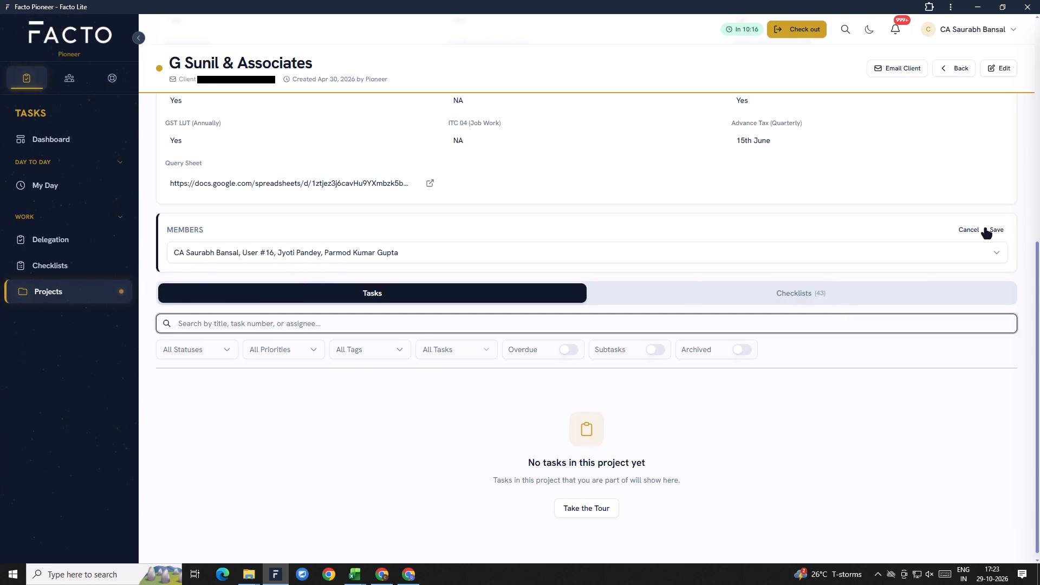
{"action": "left_click", "coordinate": [991, 230]}
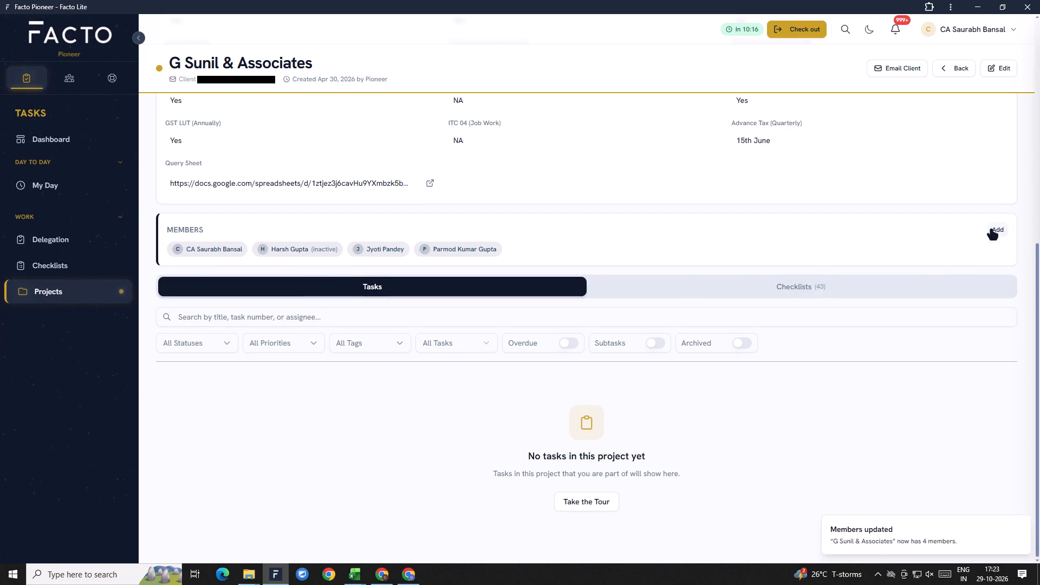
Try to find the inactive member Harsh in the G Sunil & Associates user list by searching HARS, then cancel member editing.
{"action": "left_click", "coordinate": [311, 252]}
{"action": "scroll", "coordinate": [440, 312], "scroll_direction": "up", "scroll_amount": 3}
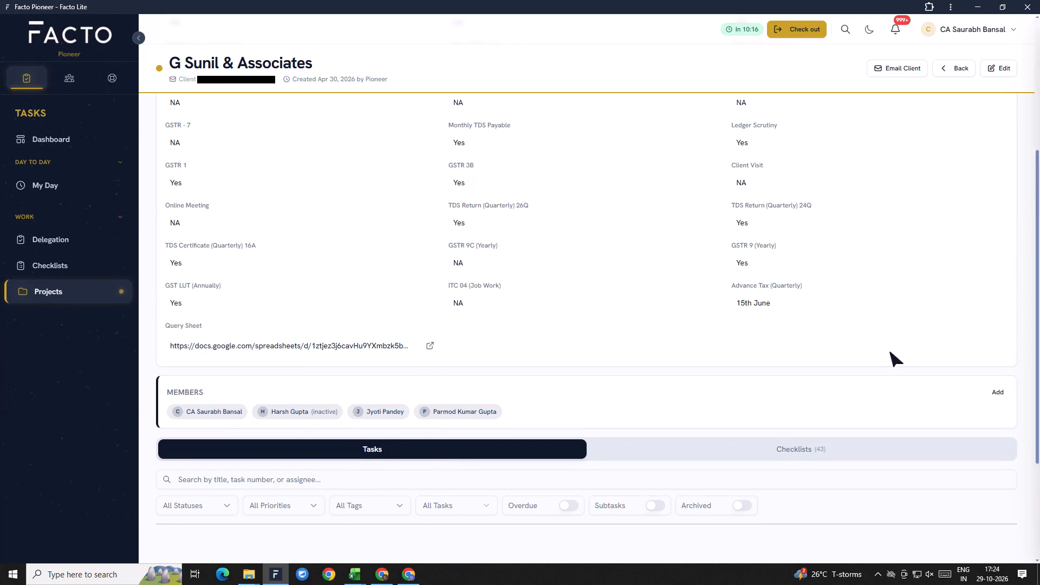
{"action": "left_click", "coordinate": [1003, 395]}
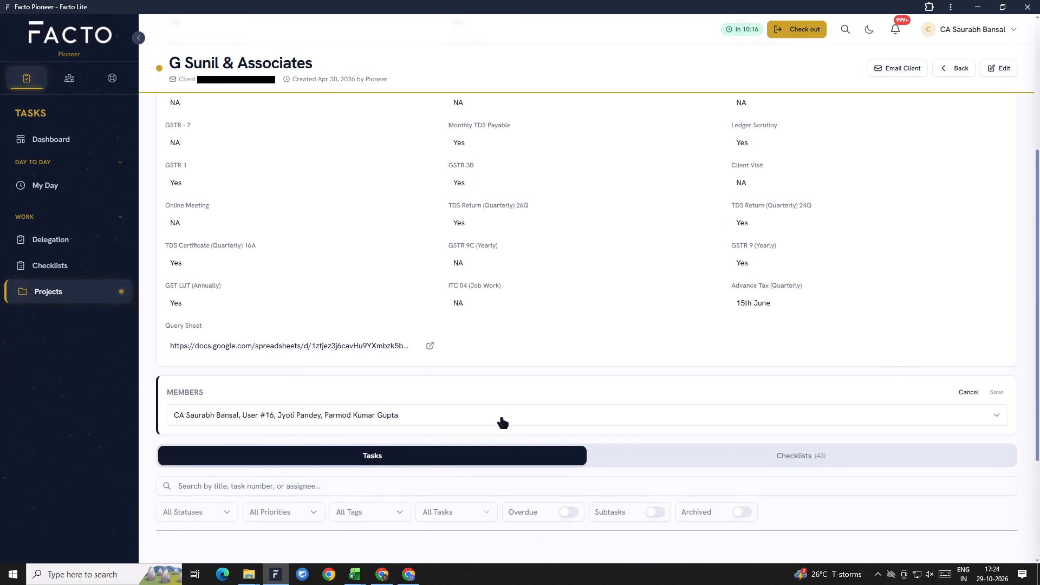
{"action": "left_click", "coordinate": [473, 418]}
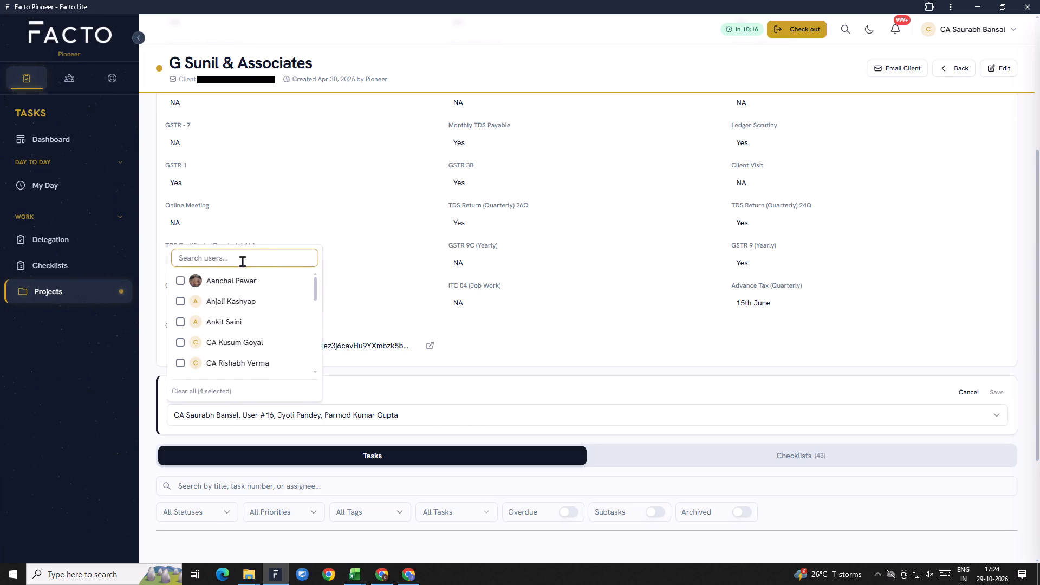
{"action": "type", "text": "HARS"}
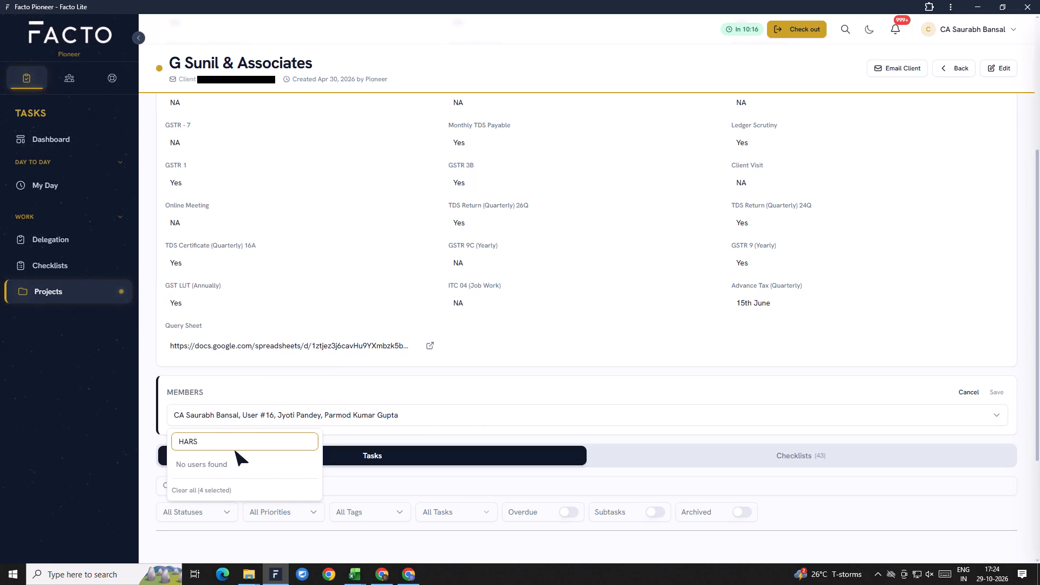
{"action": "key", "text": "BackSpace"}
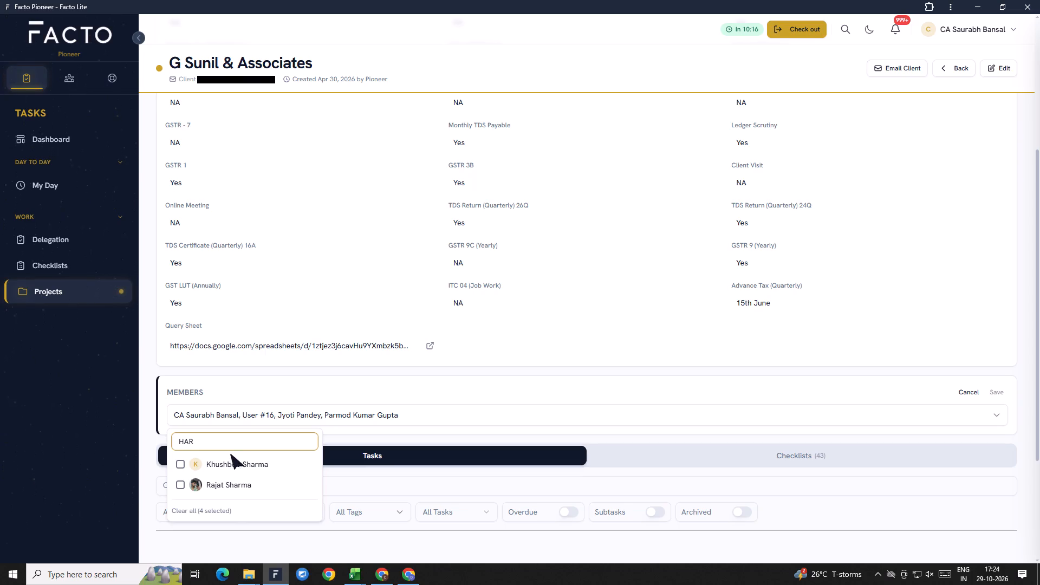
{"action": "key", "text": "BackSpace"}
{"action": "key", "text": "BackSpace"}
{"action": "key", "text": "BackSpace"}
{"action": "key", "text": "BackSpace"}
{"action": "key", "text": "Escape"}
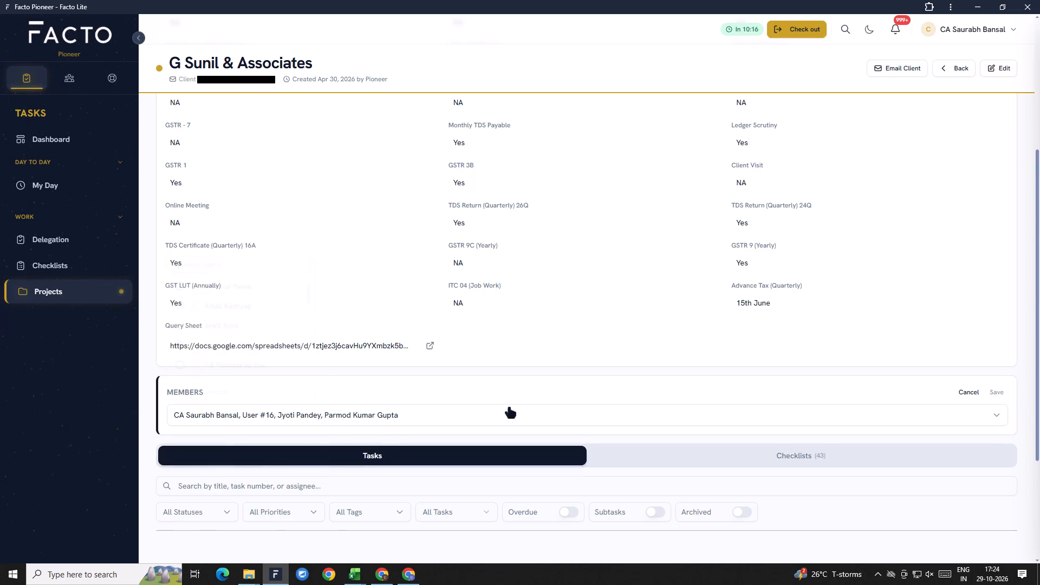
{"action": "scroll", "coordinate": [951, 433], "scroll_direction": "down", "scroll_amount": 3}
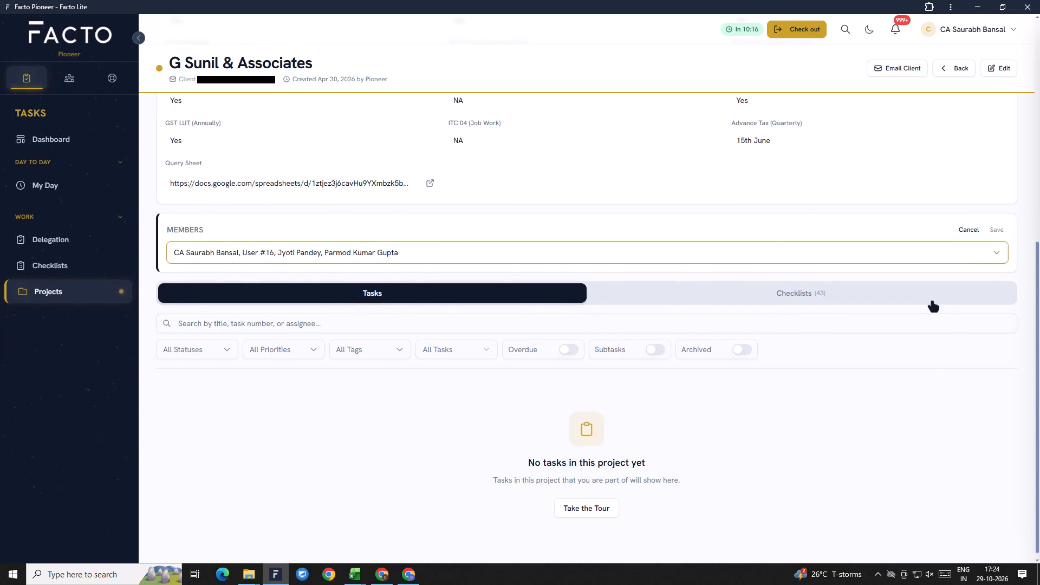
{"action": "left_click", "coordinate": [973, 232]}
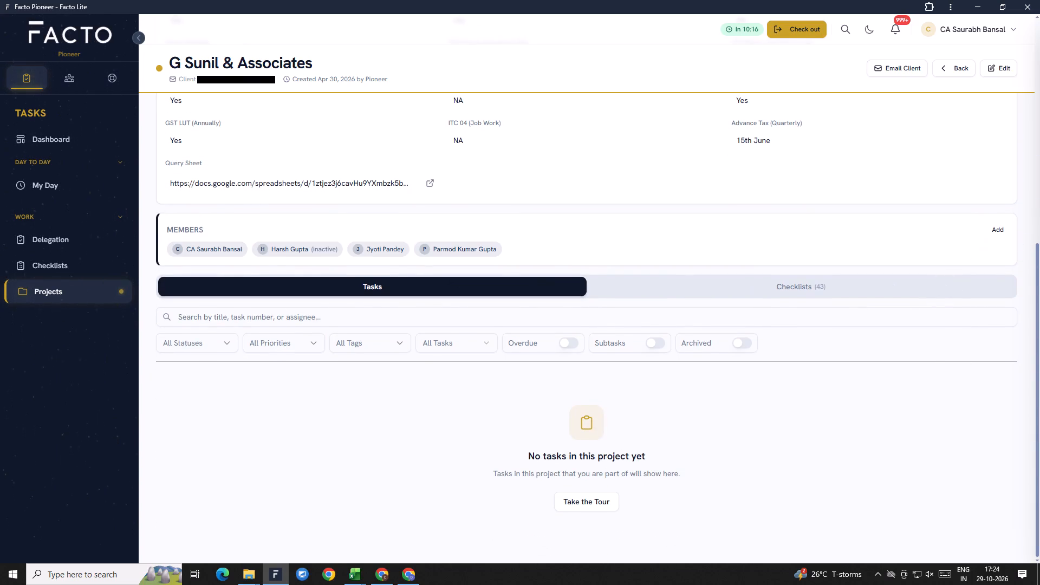
Switch to the Excel team sheet and fill the G Sunil & Associate row green from Client Name through GST.
{"action": "scroll", "coordinate": [424, 321], "scroll_direction": "up", "scroll_amount": 8}
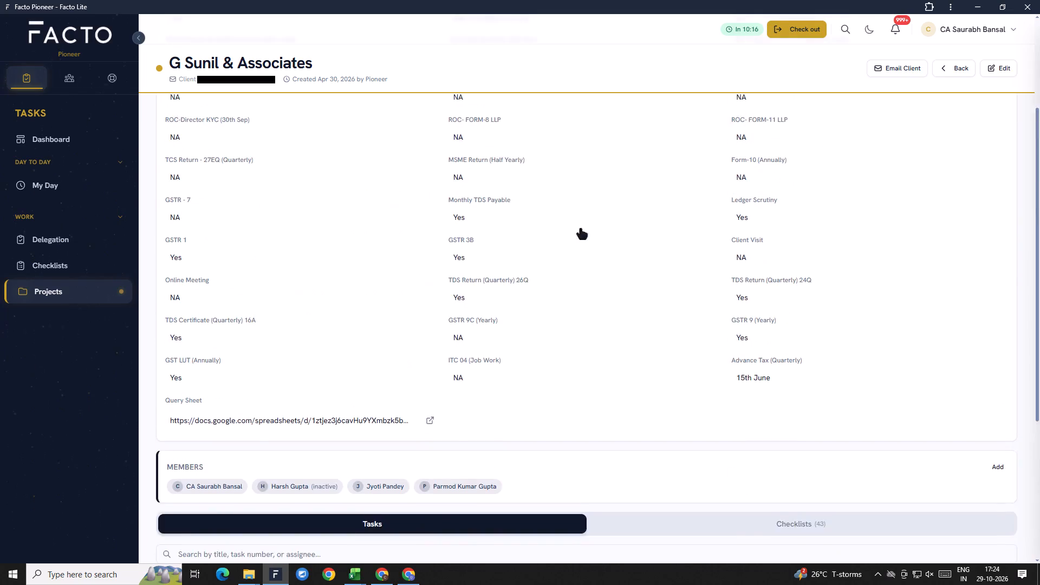
{"action": "key", "text": "alt+Tab"}
{"action": "key", "text": "Down"}
{"action": "key", "text": "Left"}
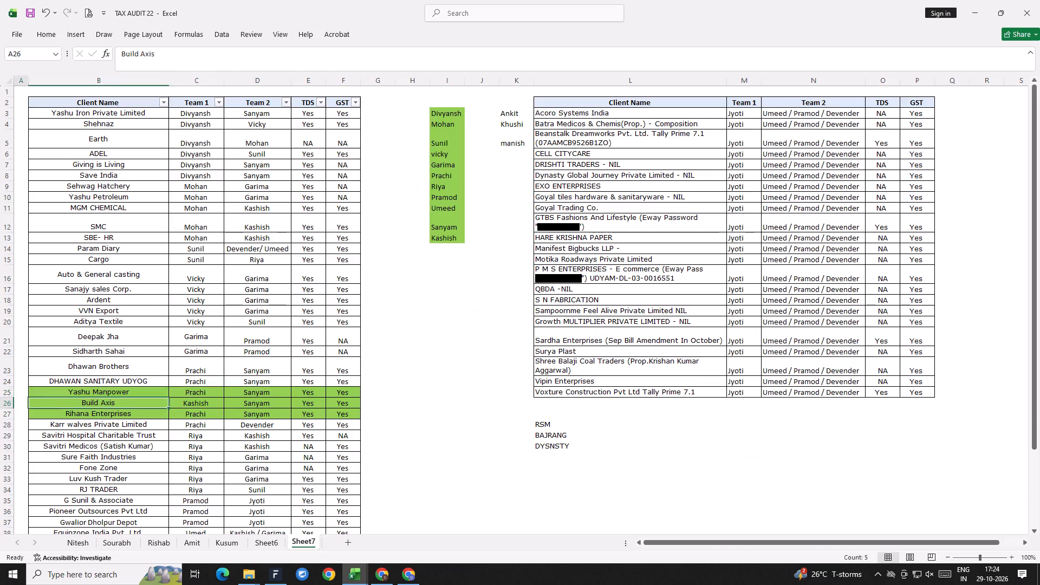
{"action": "key", "text": "Up"}
{"action": "key", "text": "Up"}
{"action": "key", "text": "Right"}
{"action": "key", "text": "Down"}
{"action": "key", "text": "Down"}
{"action": "key", "text": "Down"}
{"action": "key", "text": "Down"}
{"action": "key", "text": "Down"}
{"action": "key", "text": "Down"}
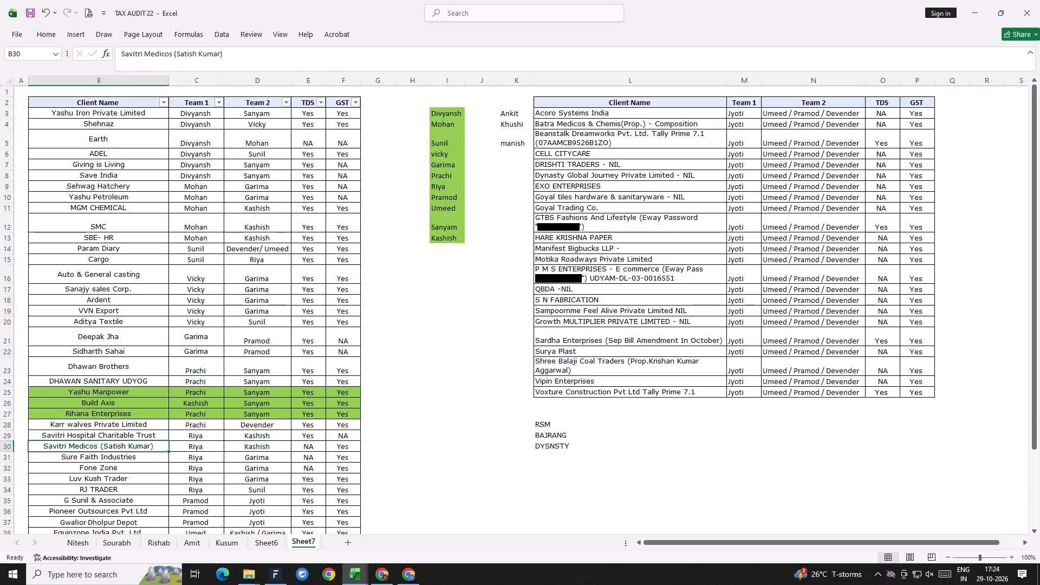
{"action": "key", "text": "Down"}
{"action": "key", "text": "Down"}
{"action": "key", "text": "Down"}
{"action": "key", "text": "Down"}
{"action": "key", "text": "shift+Right"}
{"action": "key", "text": "shift+Right"}
{"action": "key", "text": "shift+Down"}
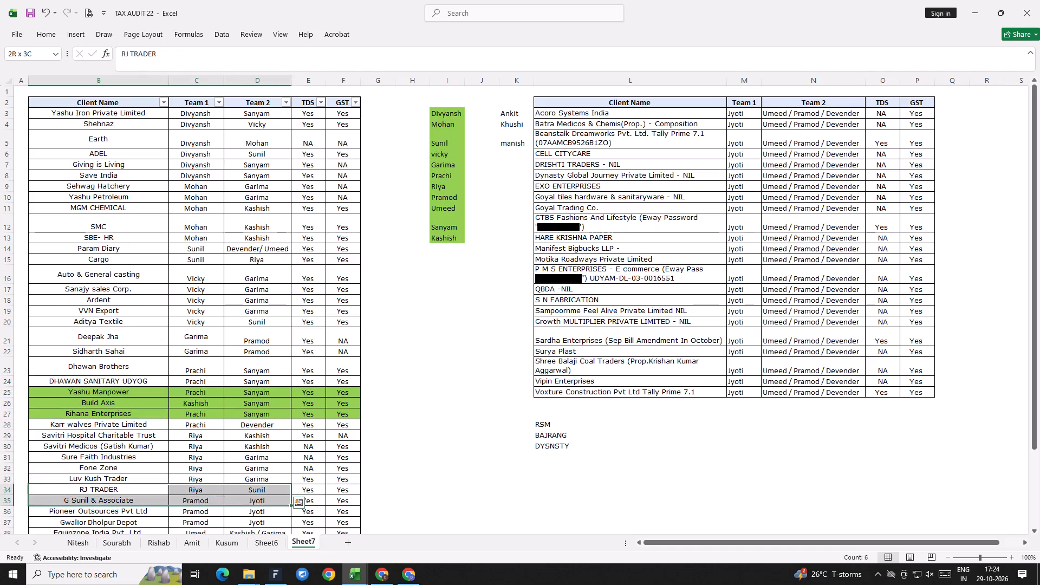
{"action": "key", "text": "shift+Right"}
{"action": "key", "text": "Down"}
{"action": "key", "text": "shift+Right"}
{"action": "key", "text": "shift+Right"}
{"action": "key", "text": "shift+Right"}
{"action": "key", "text": "shift+Right"}
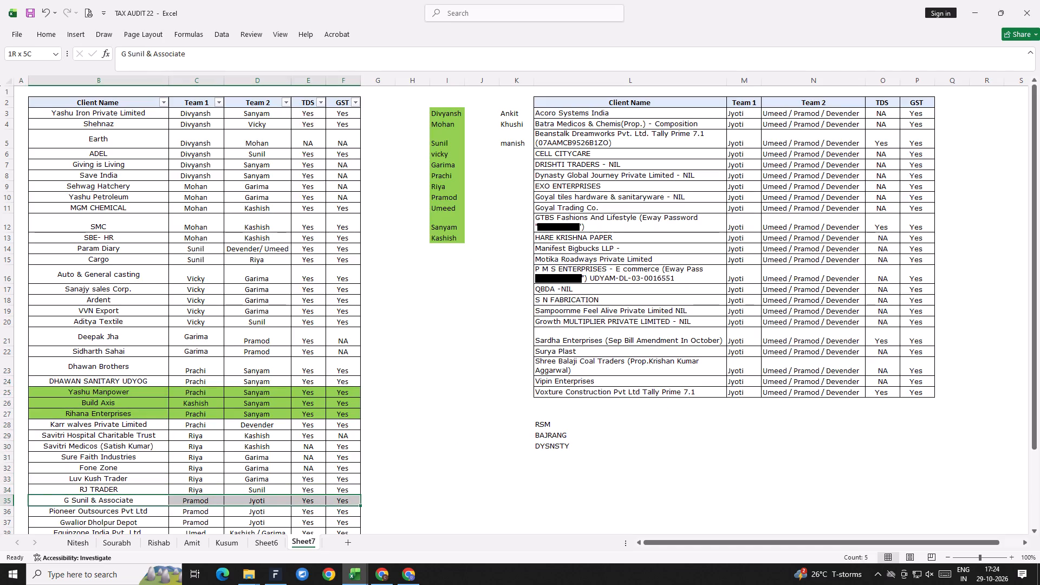
{"action": "left_click", "coordinate": [38, 36]}
{"action": "left_click", "coordinate": [188, 73]}
{"action": "left_click", "coordinate": [414, 477]}
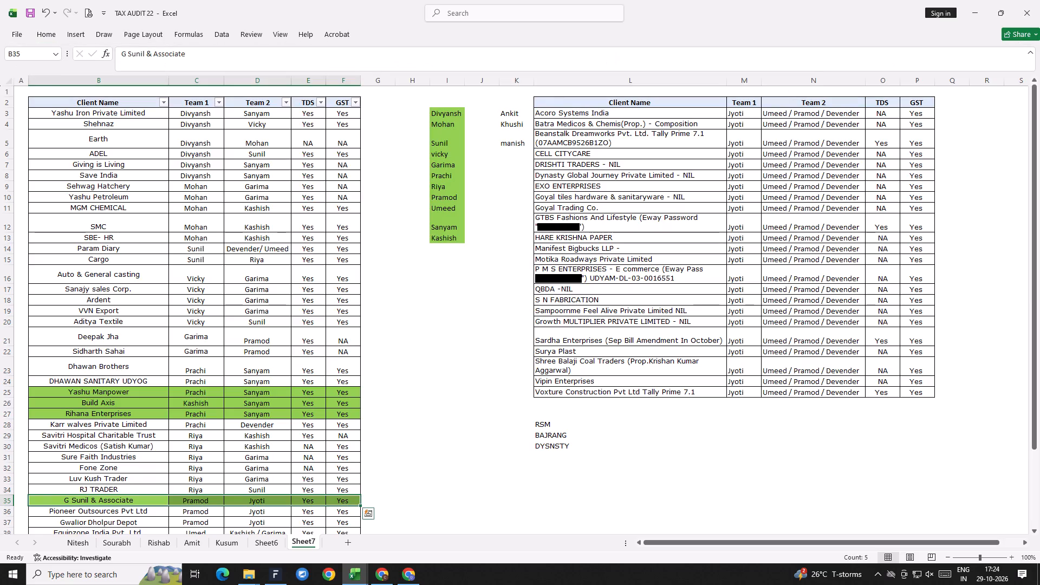
{"action": "left_click", "coordinate": [266, 500]}
Switch to Facto, return to the projects list and open Mahalaxmi Enterprises to review its members.
{"action": "key", "text": "alt+Tab"}
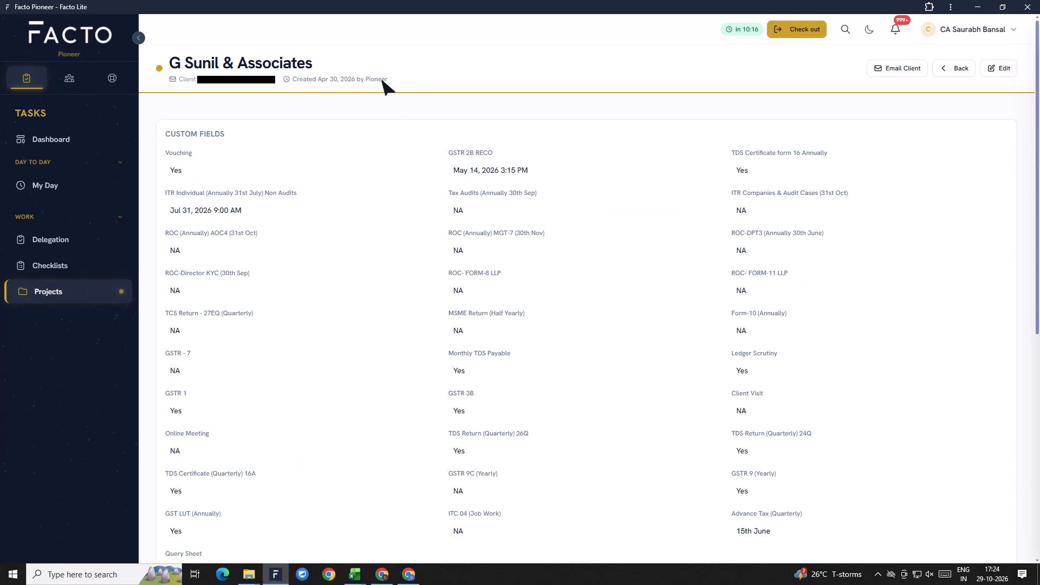
{"action": "left_click", "coordinate": [942, 73]}
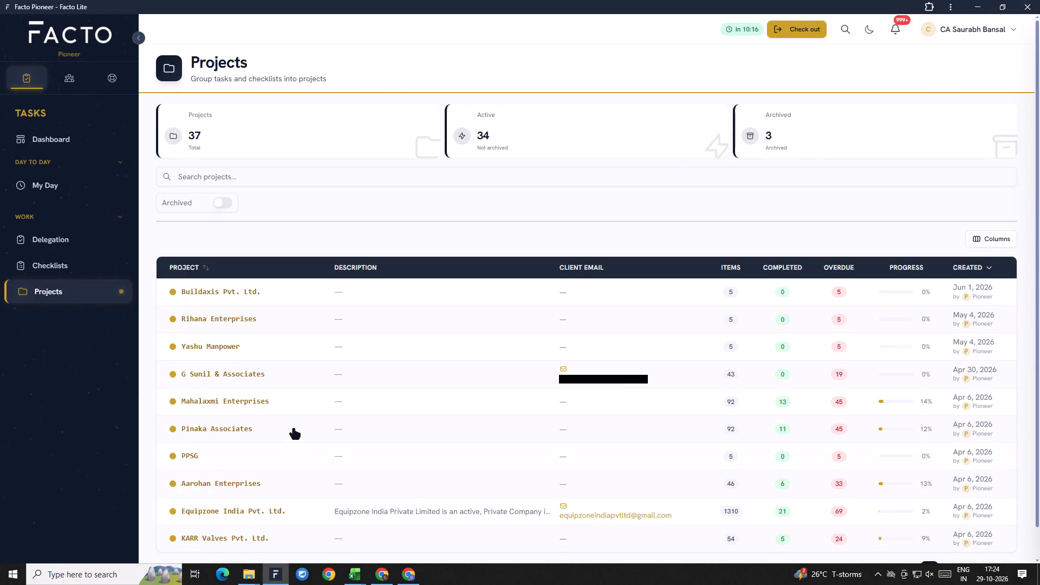
{"action": "scroll", "coordinate": [268, 419], "scroll_direction": "down", "scroll_amount": 1}
{"action": "left_click", "coordinate": [223, 374]}
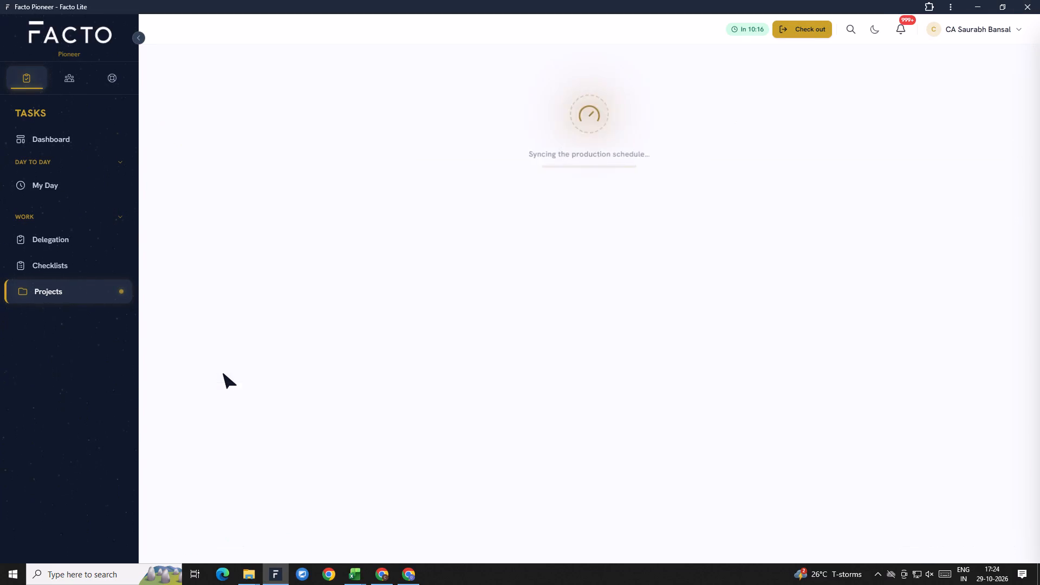
{"action": "scroll", "coordinate": [554, 368], "scroll_direction": "down", "scroll_amount": 5}
{"action": "scroll", "coordinate": [456, 372], "scroll_direction": "down", "scroll_amount": 5}
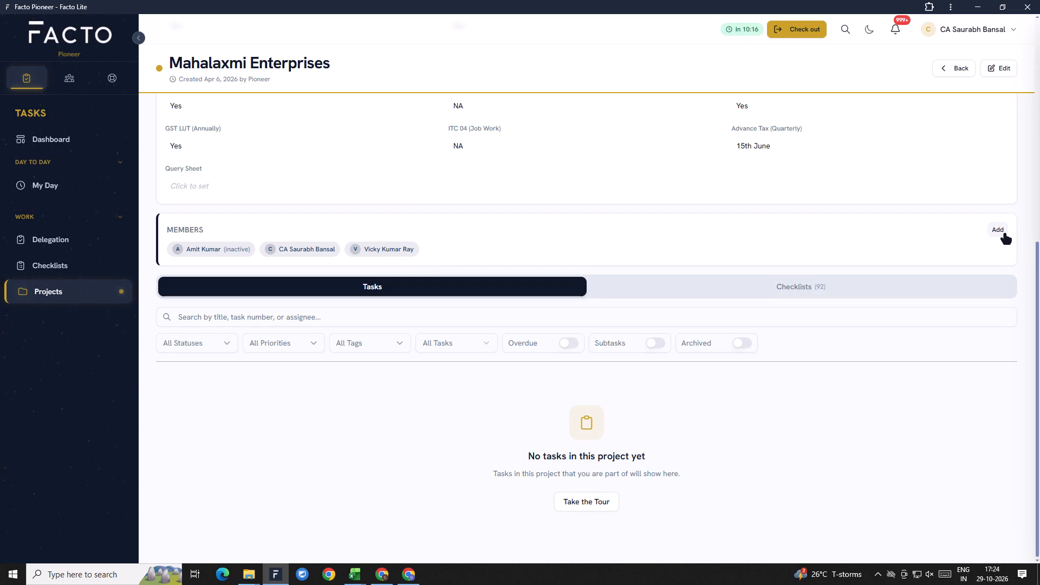
Switch to the Excel team sheet, search for MAHA and fill the Mahalaxmi row green from Client Name through GST.
{"action": "key", "text": "alt+Tab"}
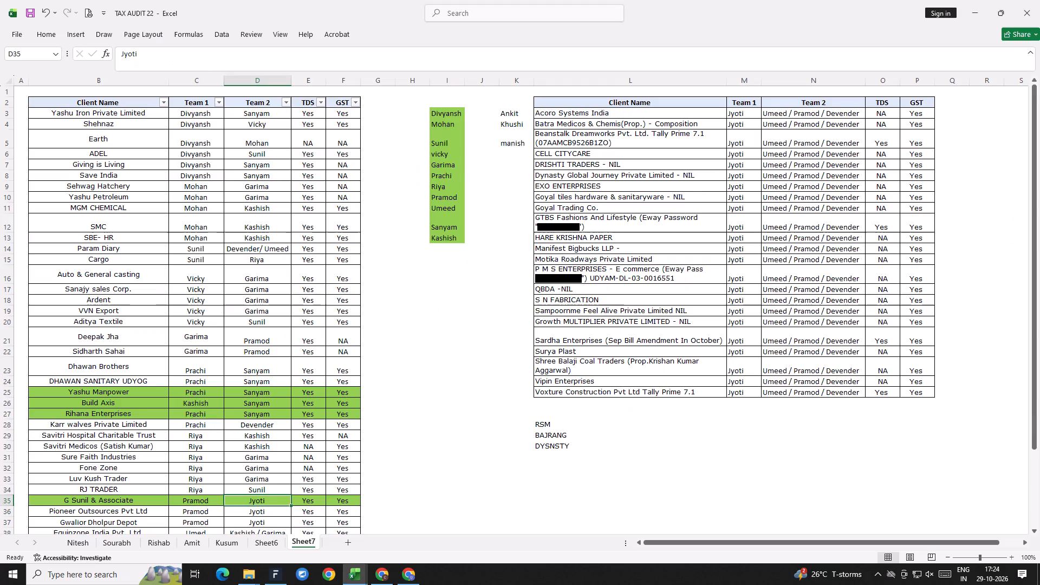
{"action": "left_click", "coordinate": [411, 442]}
{"action": "key", "text": "ctrl+f"}
{"action": "type", "text": "MAHA"}
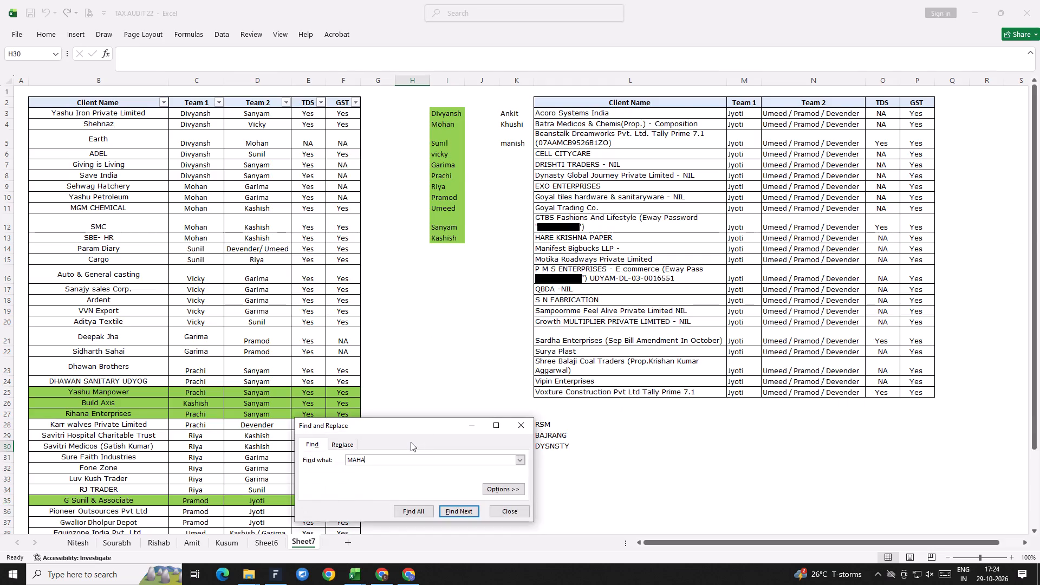
{"action": "key", "text": "Return"}
{"action": "key", "text": "Escape"}
{"action": "key", "text": "shift+Right"}
{"action": "key", "text": "shift+Right"}
{"action": "key", "text": "shift+Right"}
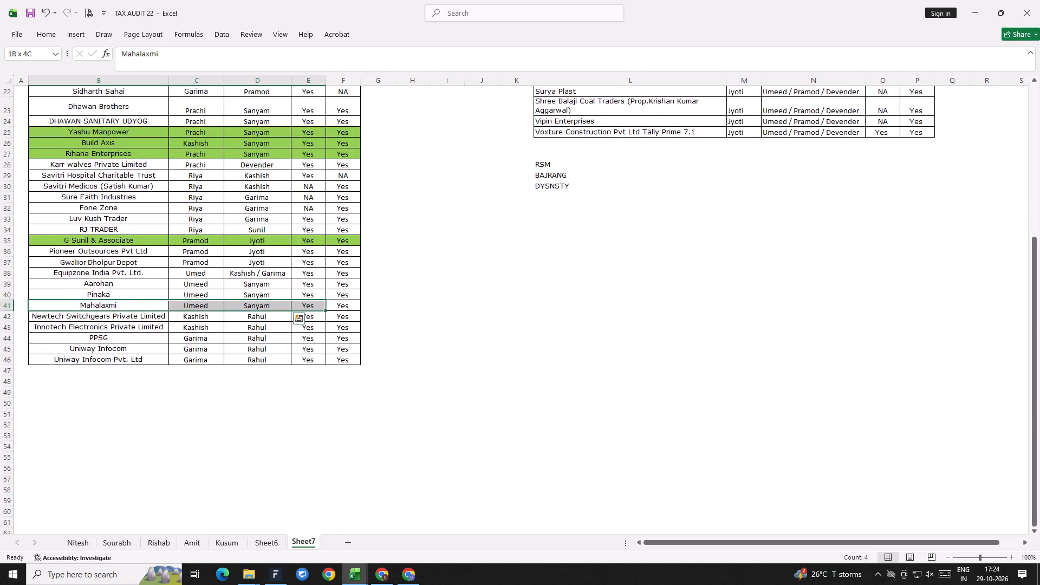
{"action": "key", "text": "shift+Right"}
{"action": "left_click", "coordinate": [50, 27]}
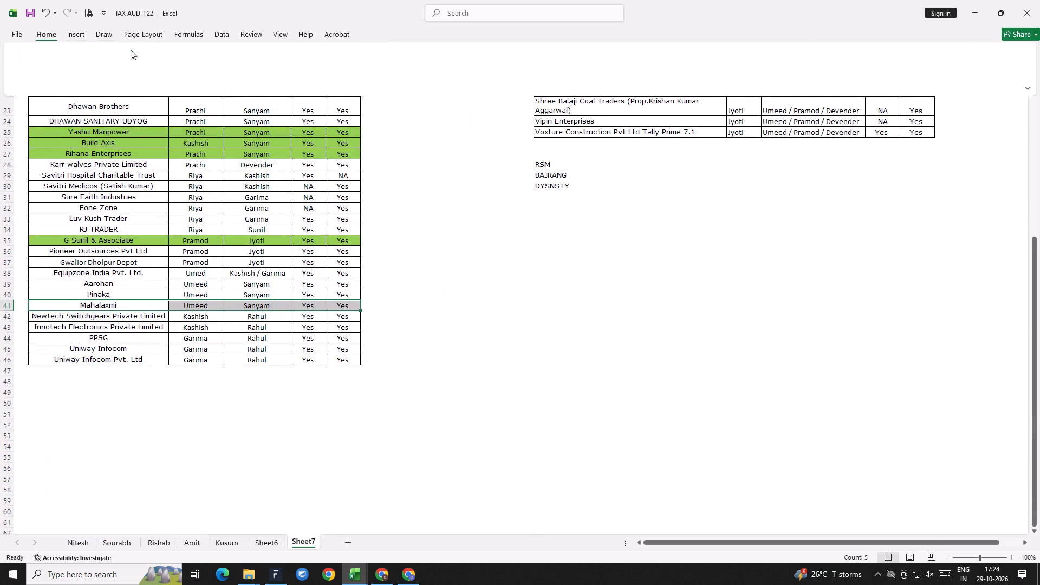
{"action": "left_click", "coordinate": [187, 73]}
{"action": "left_click", "coordinate": [625, 422]}
Switch to Facto, edit the Mahalaxmi Enterprises members and deselect Vicky after searching the user list for VI.
{"action": "key", "text": "alt+Tab"}
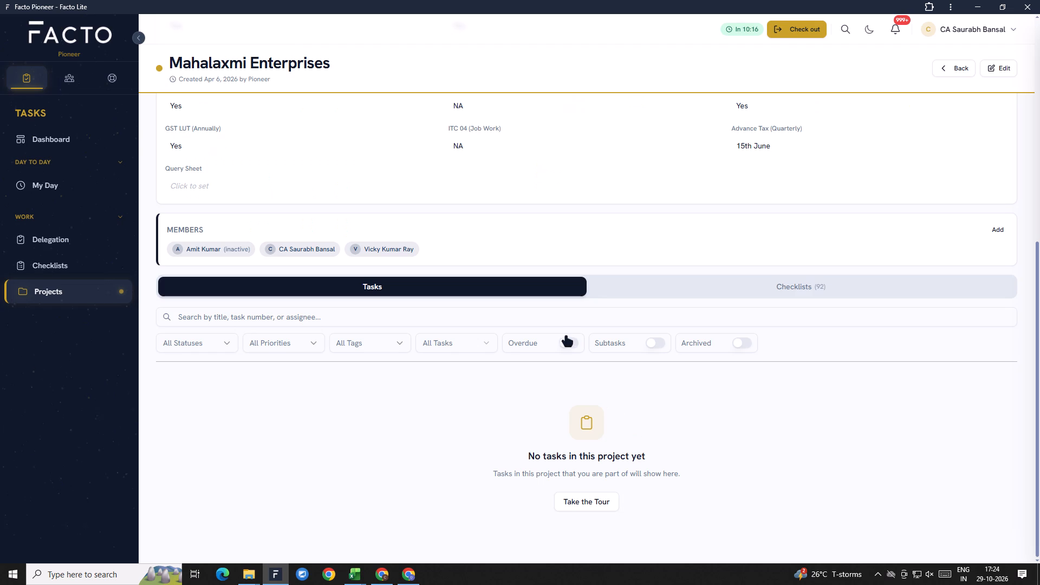
{"action": "left_click", "coordinate": [996, 231]}
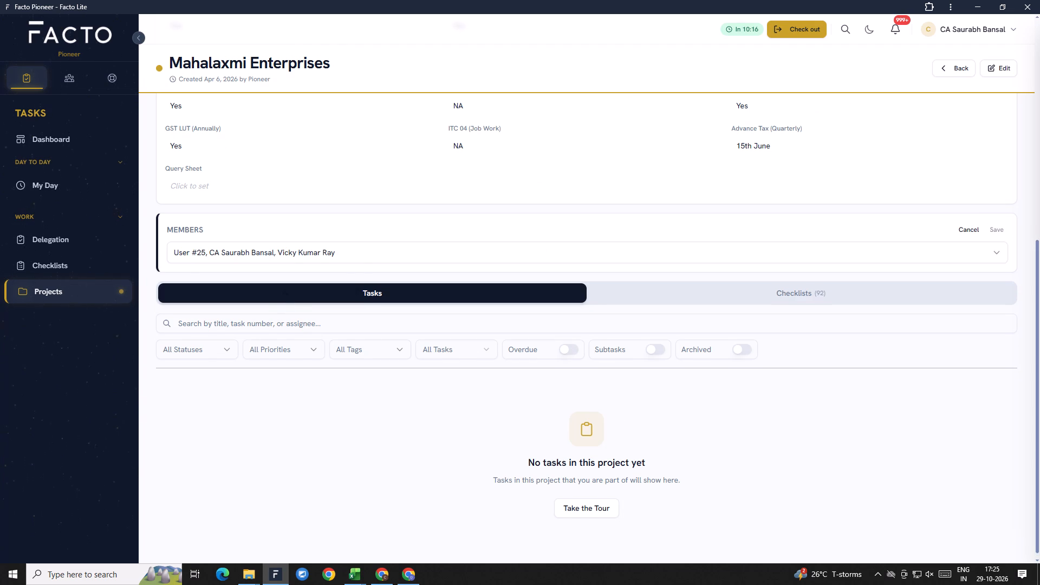
{"action": "left_click", "coordinate": [375, 258]}
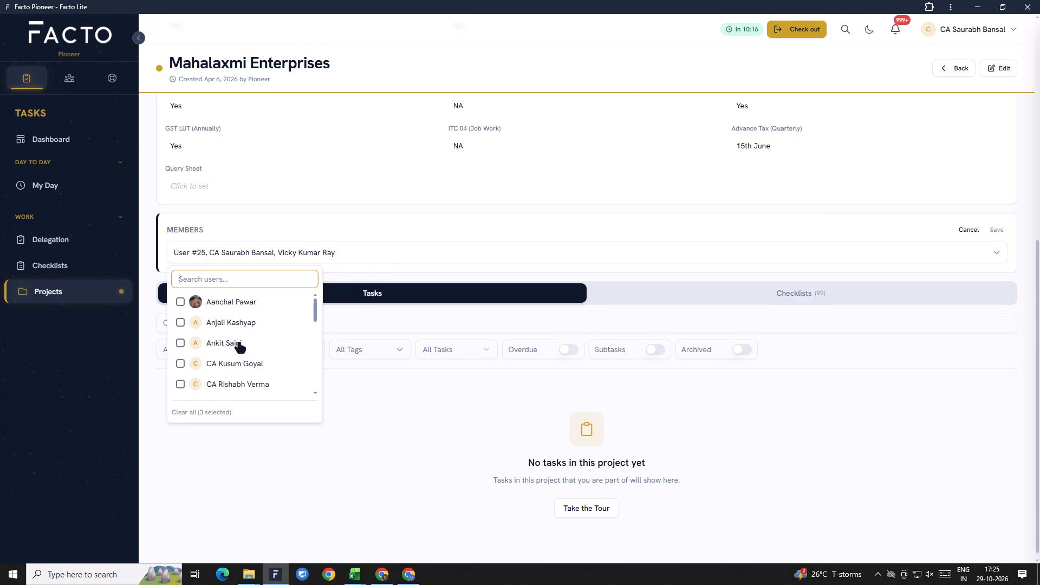
{"action": "scroll", "coordinate": [239, 353], "scroll_direction": "down", "scroll_amount": 8}
{"action": "scroll", "coordinate": [236, 357], "scroll_direction": "up", "scroll_amount": 2}
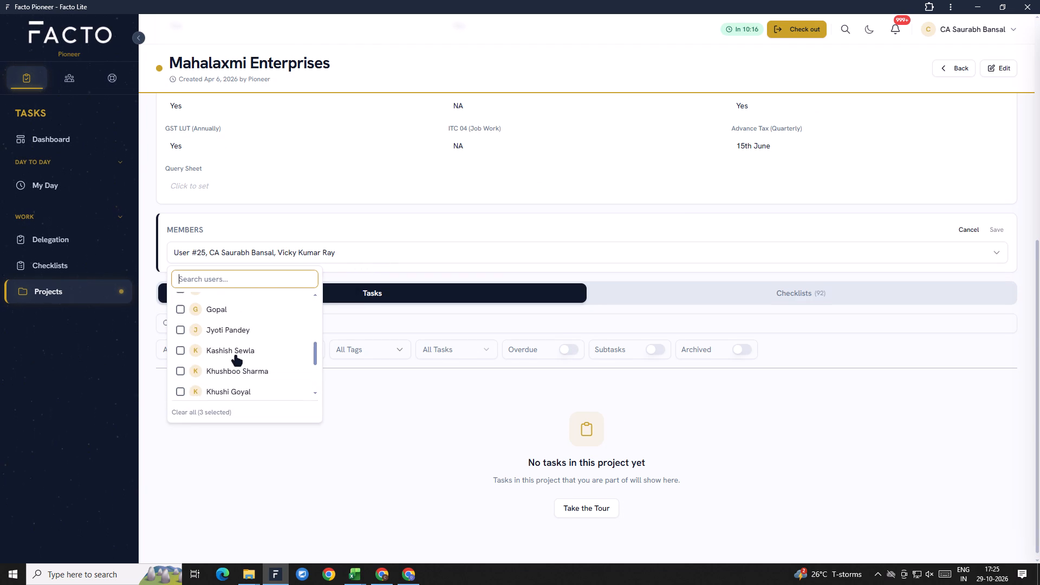
{"action": "scroll", "coordinate": [236, 353], "scroll_direction": "up", "scroll_amount": 4}
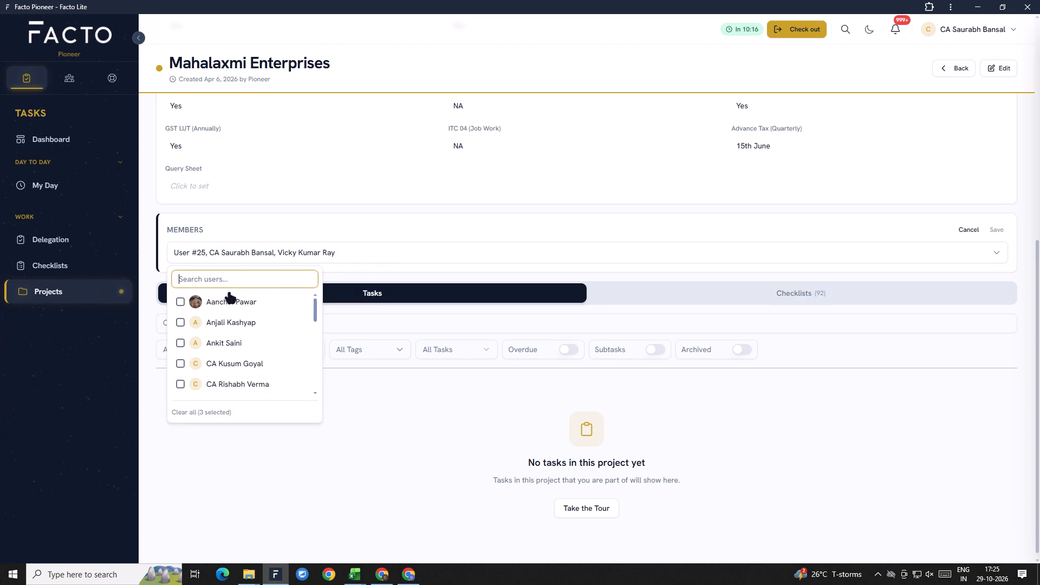
{"action": "left_click", "coordinate": [240, 279]}
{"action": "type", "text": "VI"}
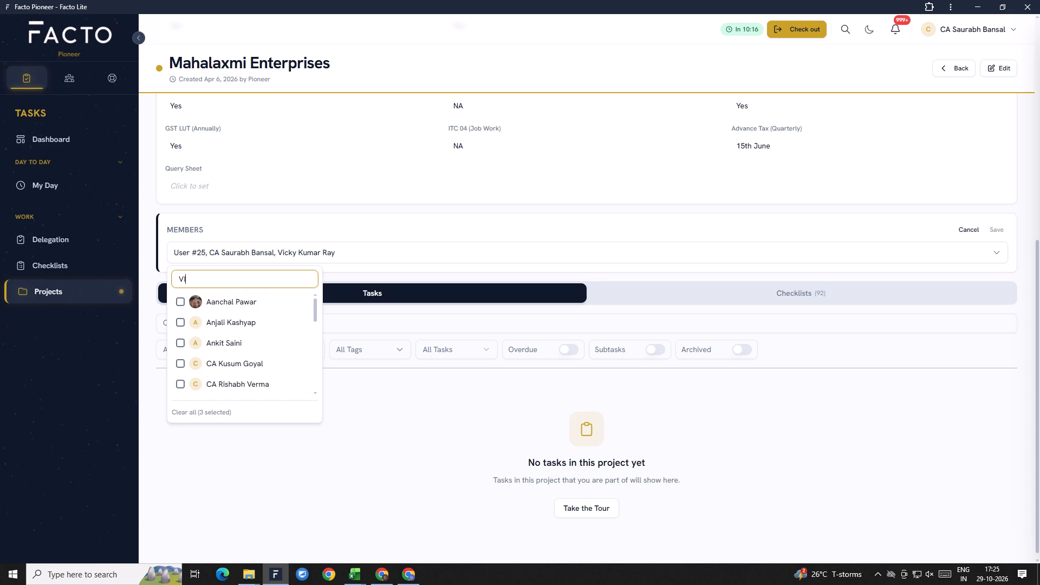
{"action": "left_click", "coordinate": [223, 307]}
Search the user list for UME and select Umed as a Mahalaxmi Enterprises member.
{"action": "left_click", "coordinate": [237, 281]}
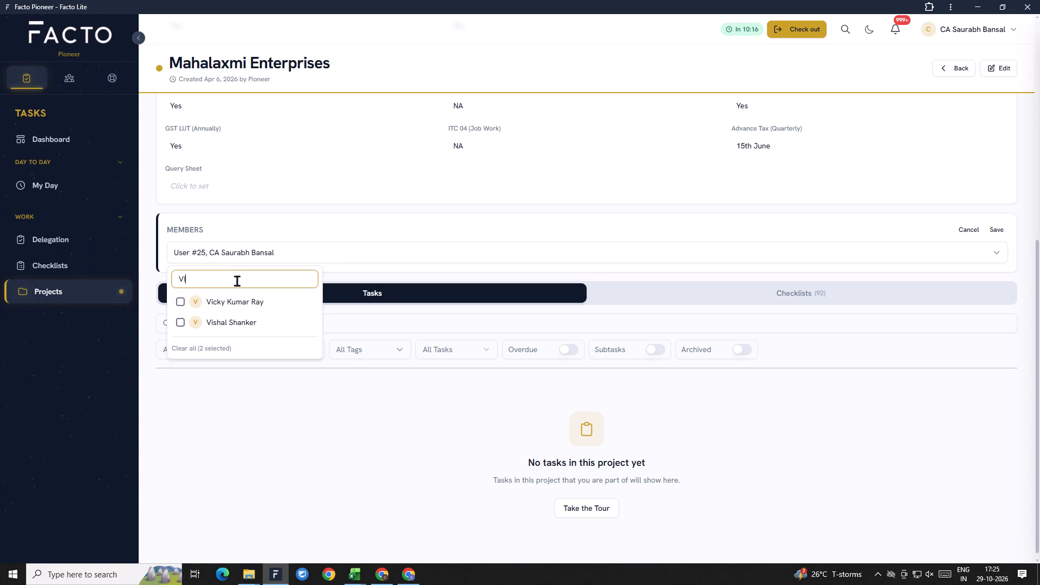
{"action": "key", "text": "BackSpace"}
{"action": "key", "text": "BackSpace"}
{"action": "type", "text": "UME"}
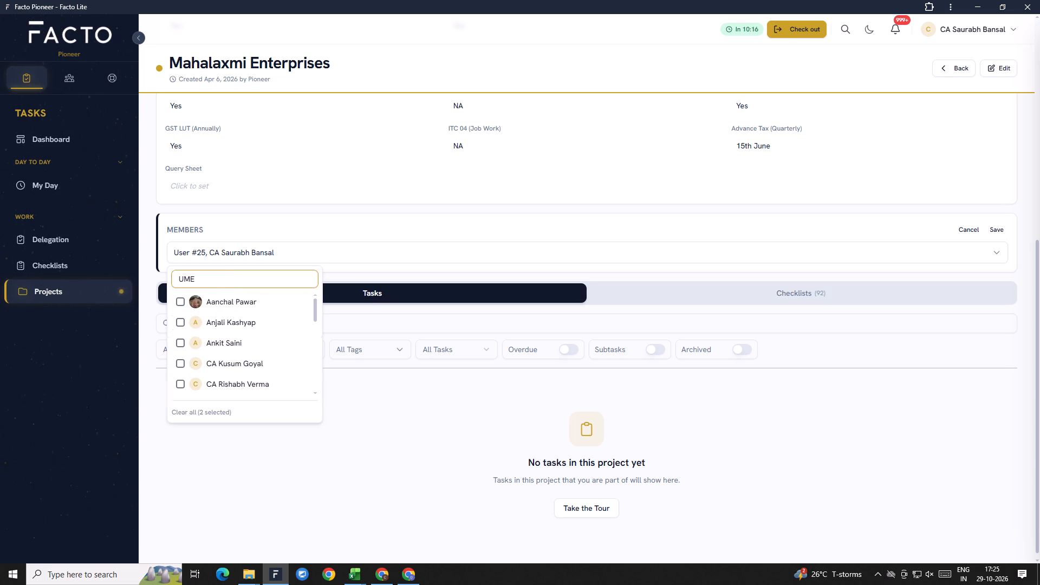
{"action": "left_click", "coordinate": [205, 301]}
{"action": "left_click", "coordinate": [439, 327]}
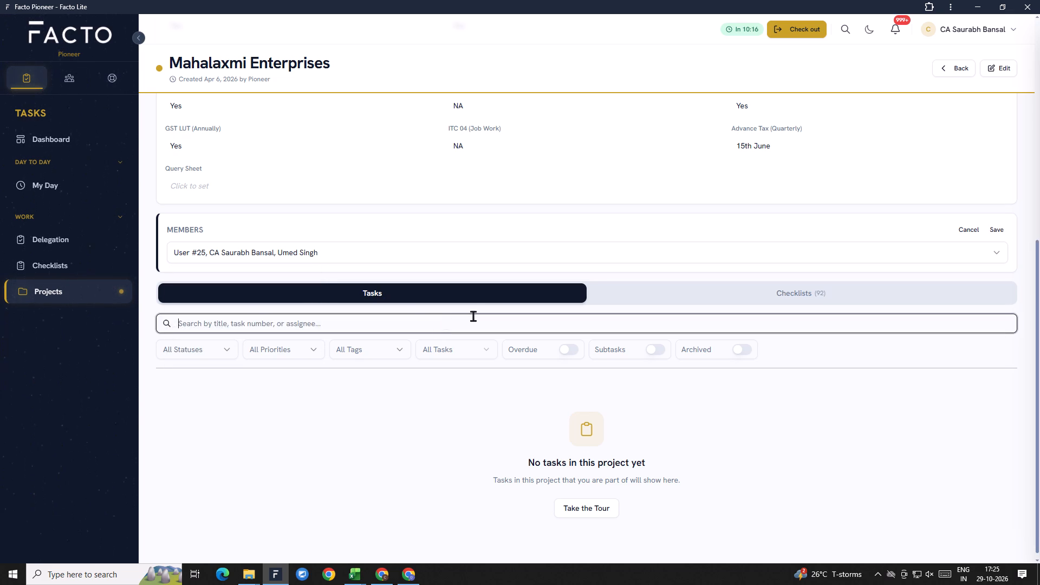
{"action": "left_click", "coordinate": [625, 250]}
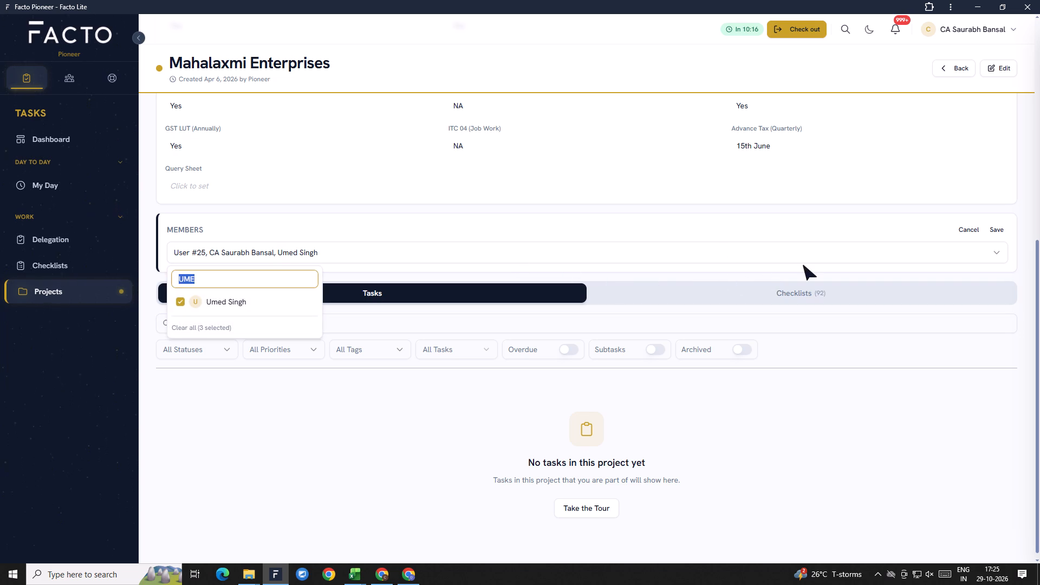
{"action": "left_click", "coordinate": [817, 418]}
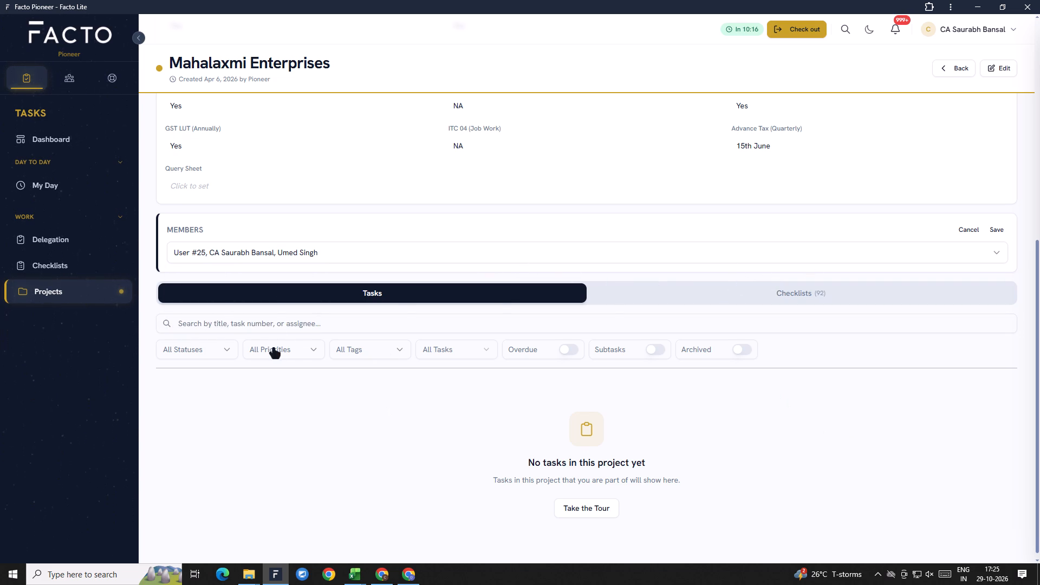
Check the Mahalaxmi row in the Excel team sheet, return to Facto, search for SANY and select Sanyam as a member.
{"action": "key", "text": "Tab"}
{"action": "key", "text": "alt+Tab"}
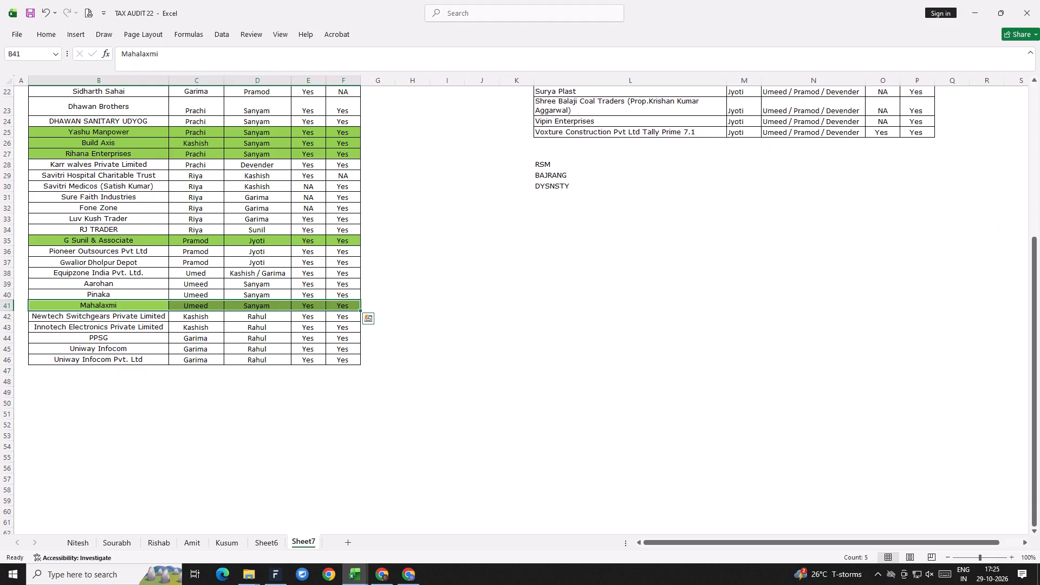
{"action": "key", "text": "alt+Tab"}
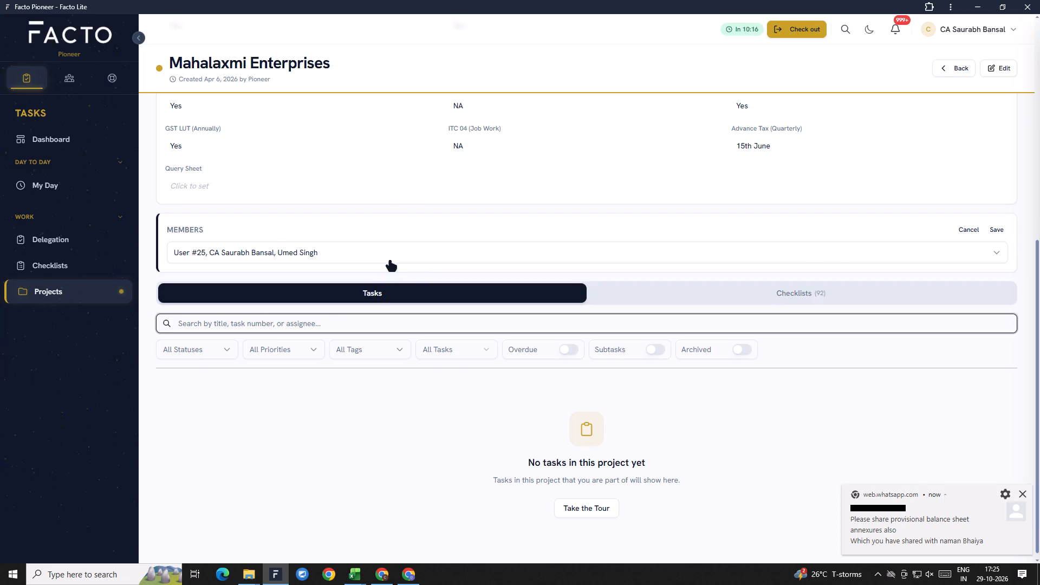
{"action": "left_click", "coordinate": [409, 255]}
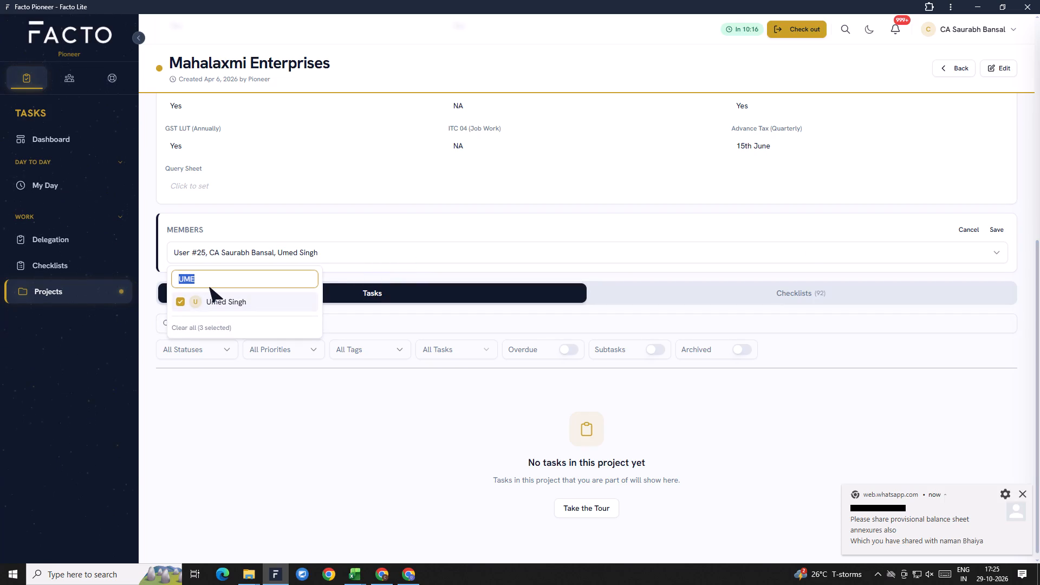
{"action": "key", "text": "BackSpace"}
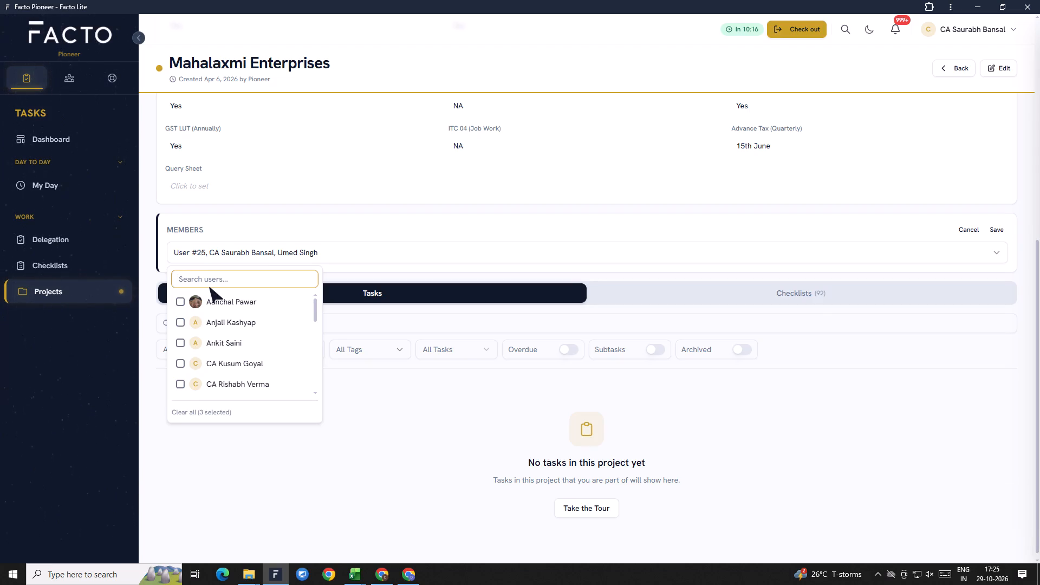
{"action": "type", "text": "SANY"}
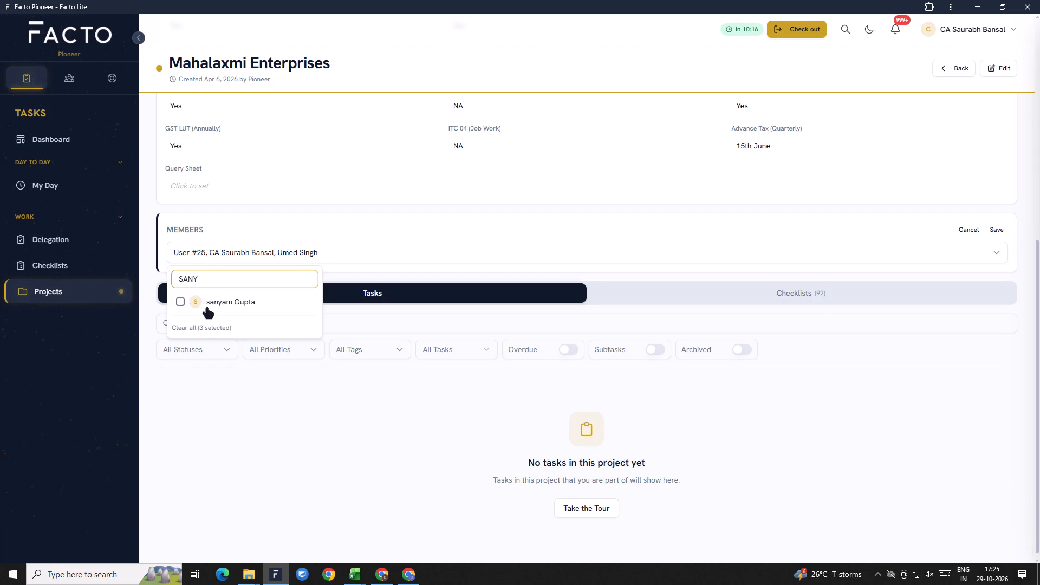
{"action": "left_click", "coordinate": [248, 306]}
{"action": "left_click", "coordinate": [400, 446]}
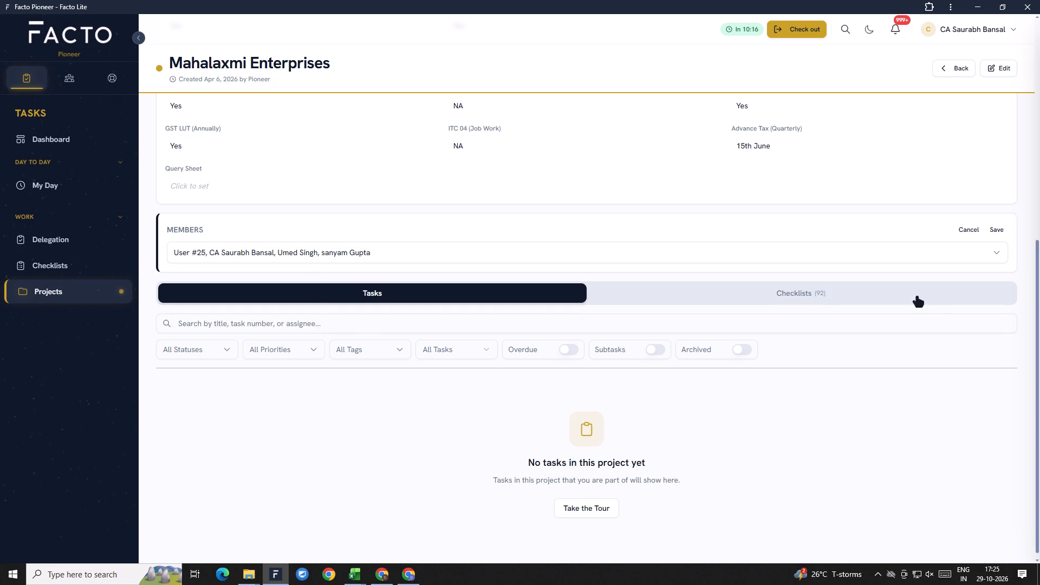
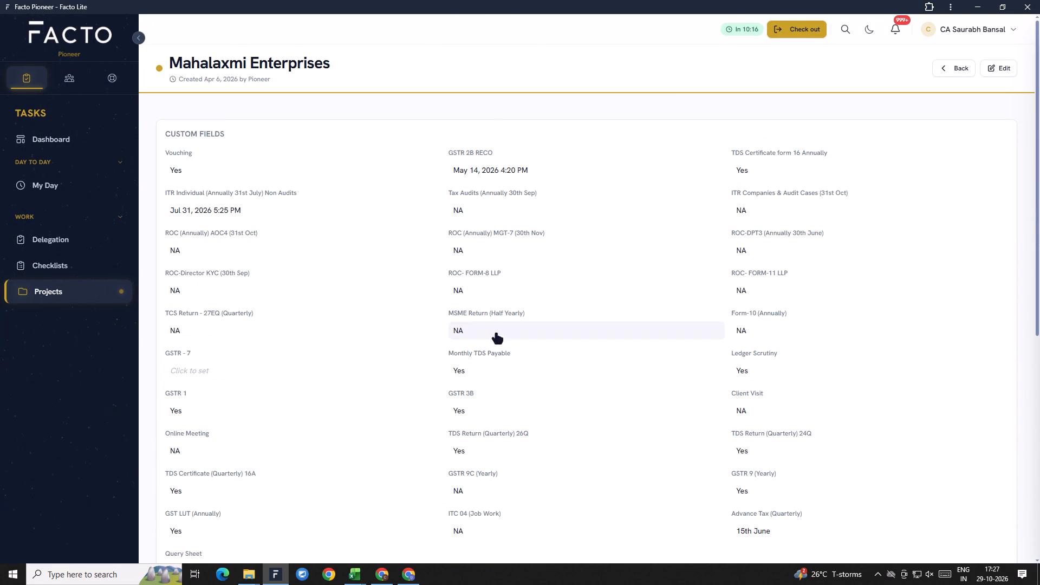
Review the updated members list on the Mahalaxmi Enterprises project page.
{"action": "scroll", "coordinate": [796, 413], "scroll_direction": "down", "scroll_amount": 13}
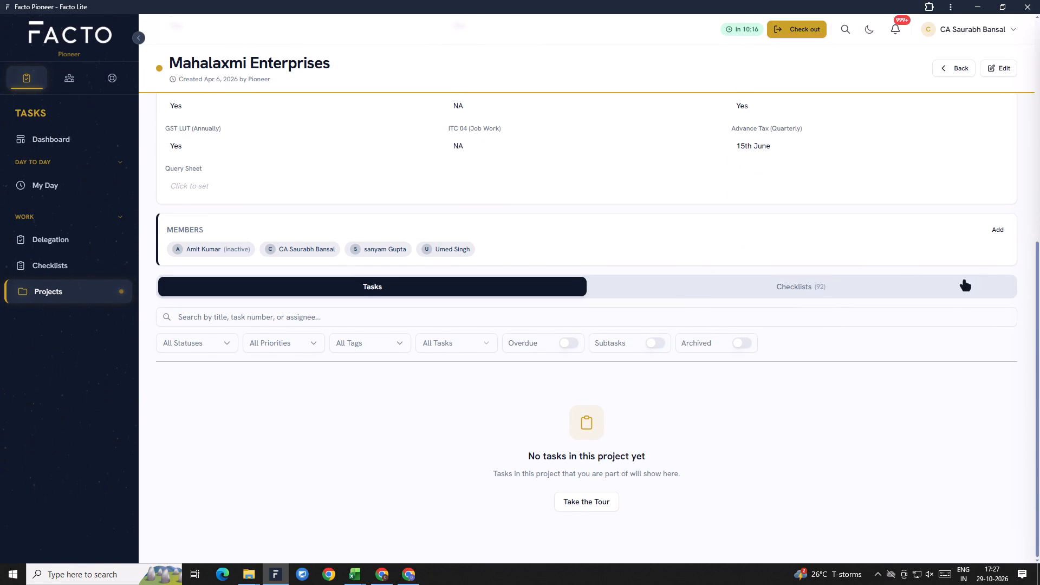
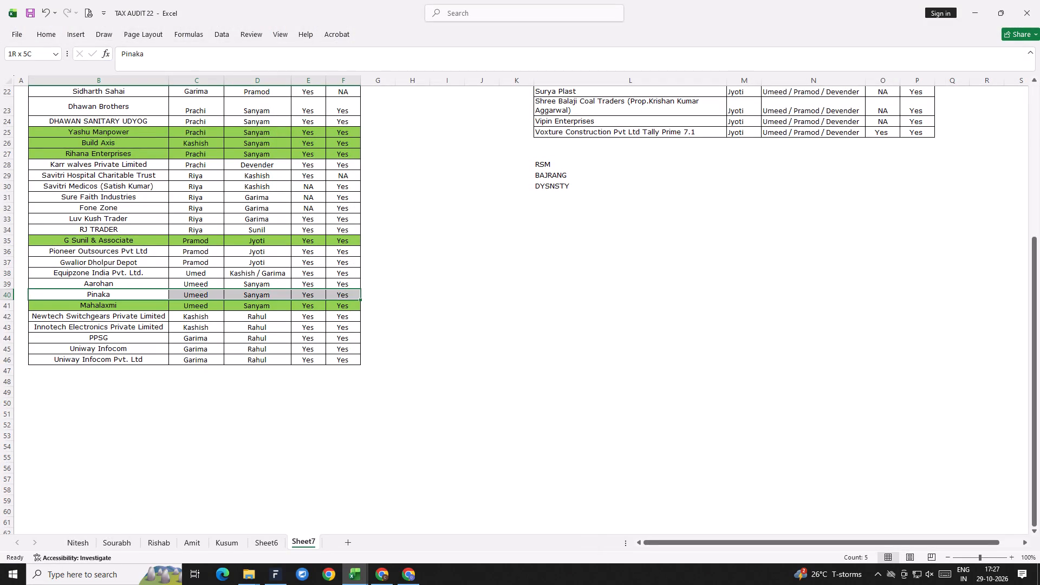
Mark the selected Pinaka row green by repeating the last fill across its five cells.
{"action": "key", "text": "F4"}
{"action": "key", "text": "x"}
{"action": "key", "text": "Escape"}
Switch to Facto and review the members section of the Pinaka Associates project.
{"action": "key", "text": "alt+Tab"}
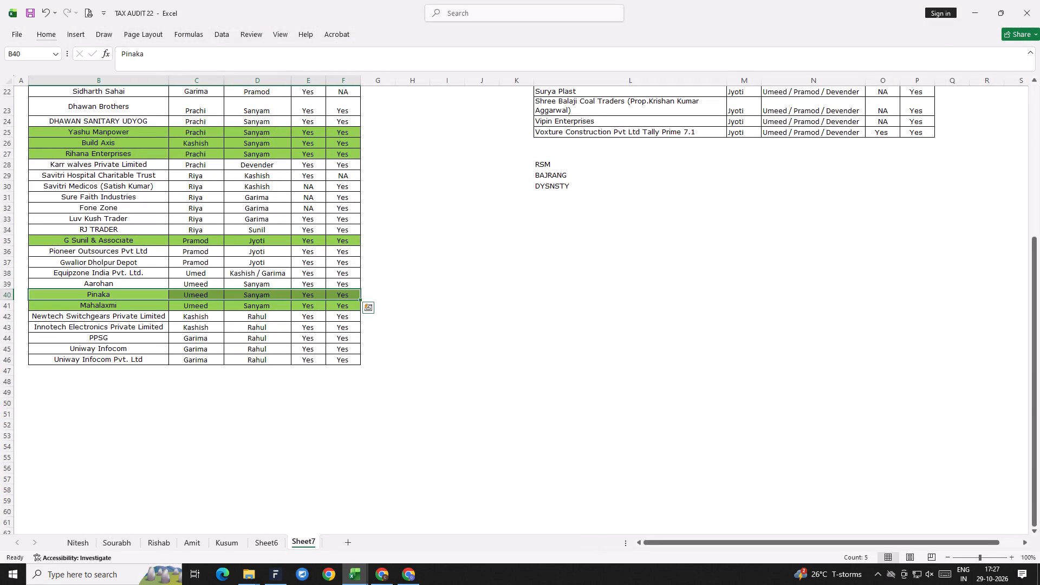
{"action": "scroll", "coordinate": [610, 248], "scroll_direction": "down", "scroll_amount": 9}
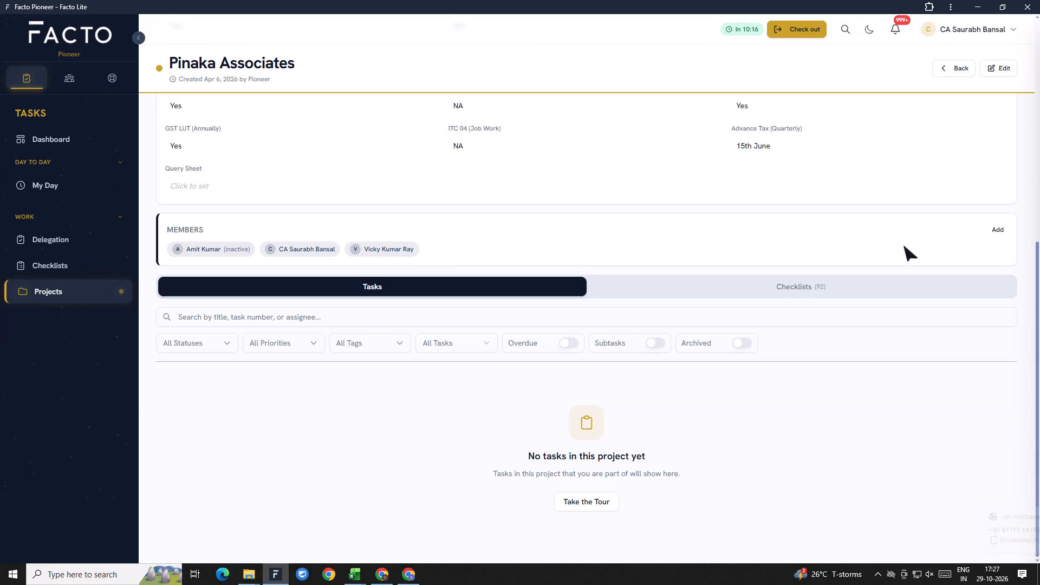